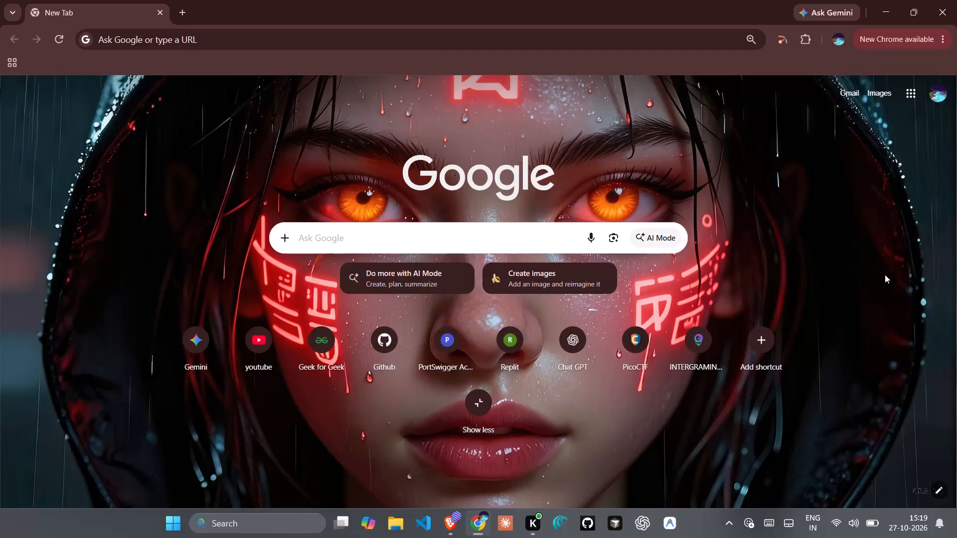
Open the Excel Attendance Sheet For Participants and create a new blank spreadsheet from it.
click(631, 45)
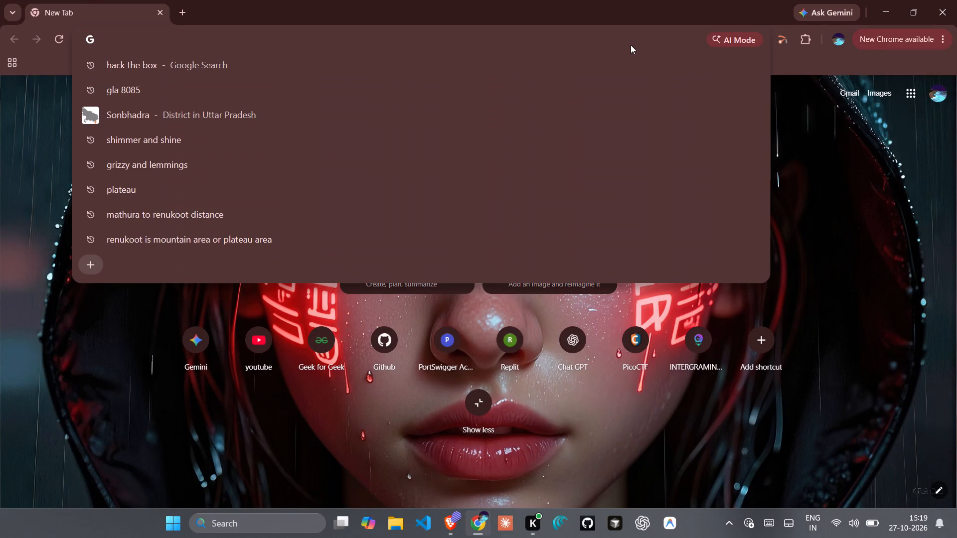
text(exce)
key(l)
key(Return)
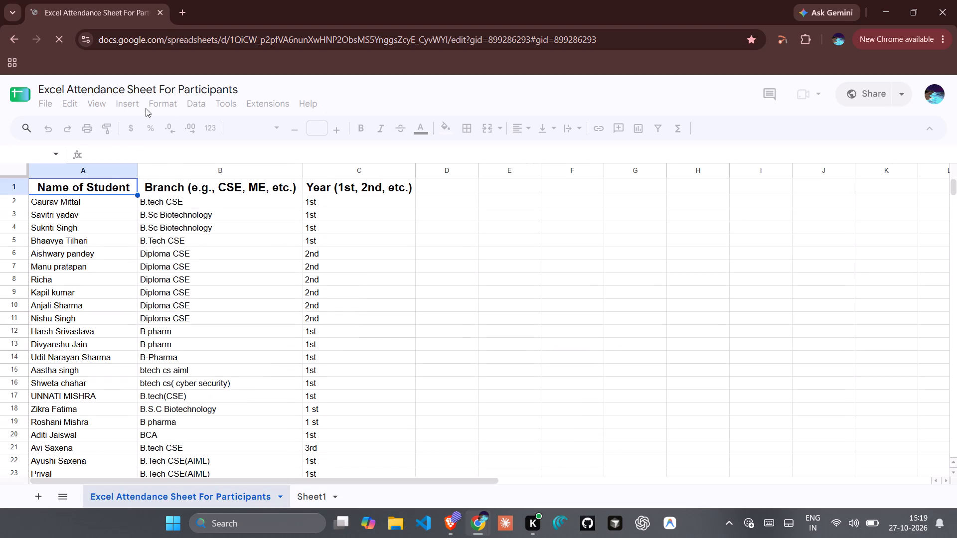
click(40, 106)
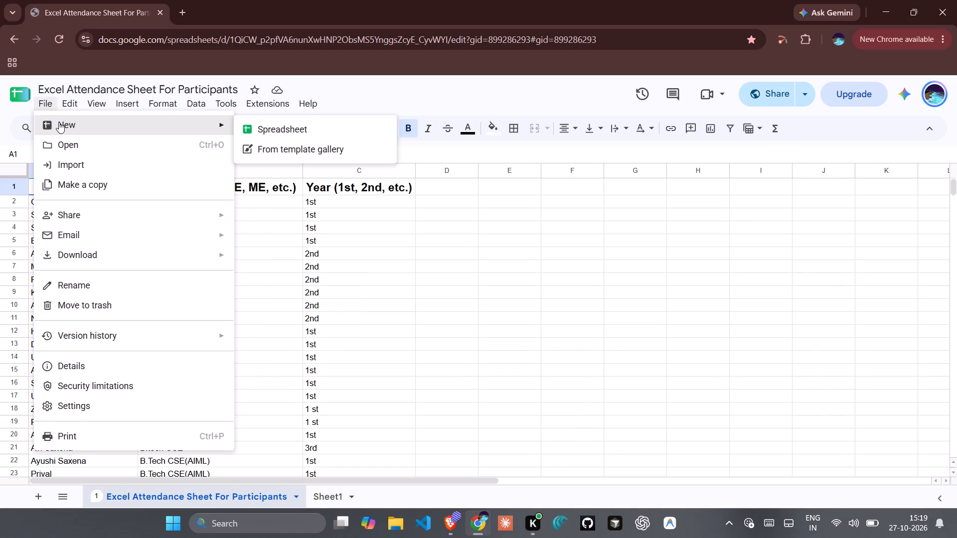
click(270, 124)
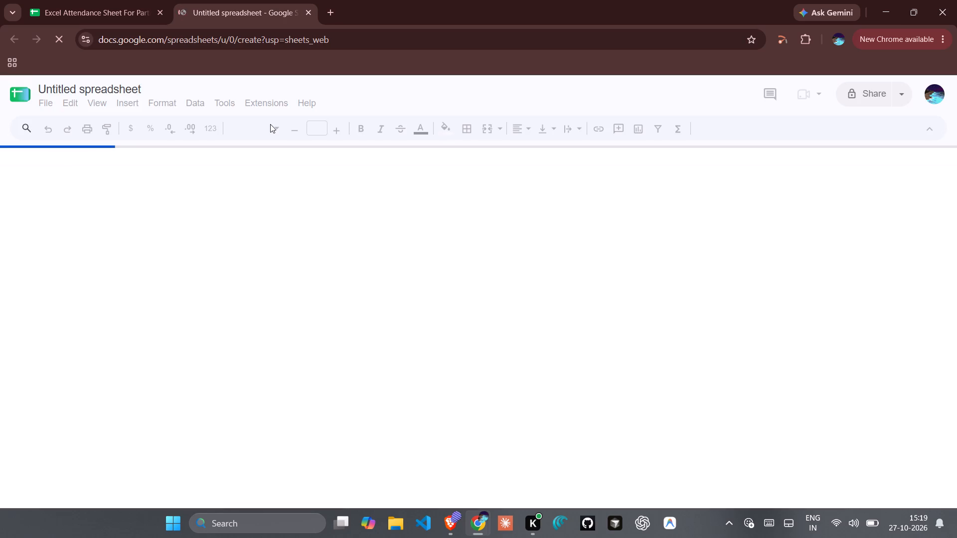
Close the attendance sheet and dismiss the table tips and suggestions in the new spreadsheet.
click(159, 15)
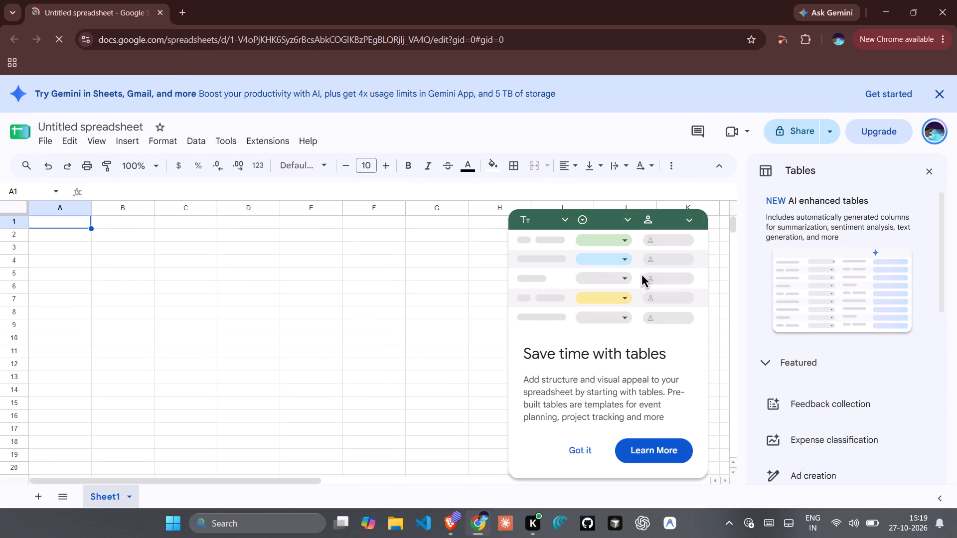
click(577, 451)
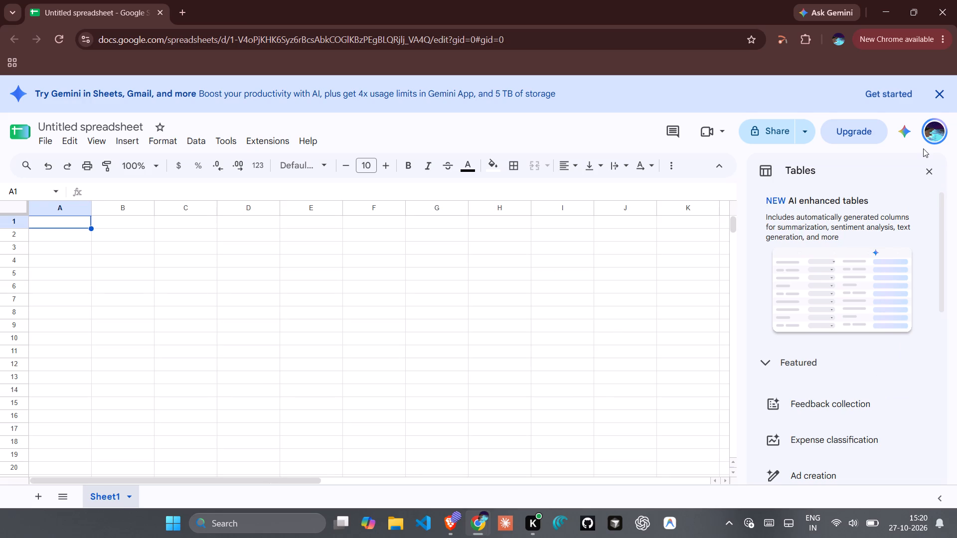
click(924, 168)
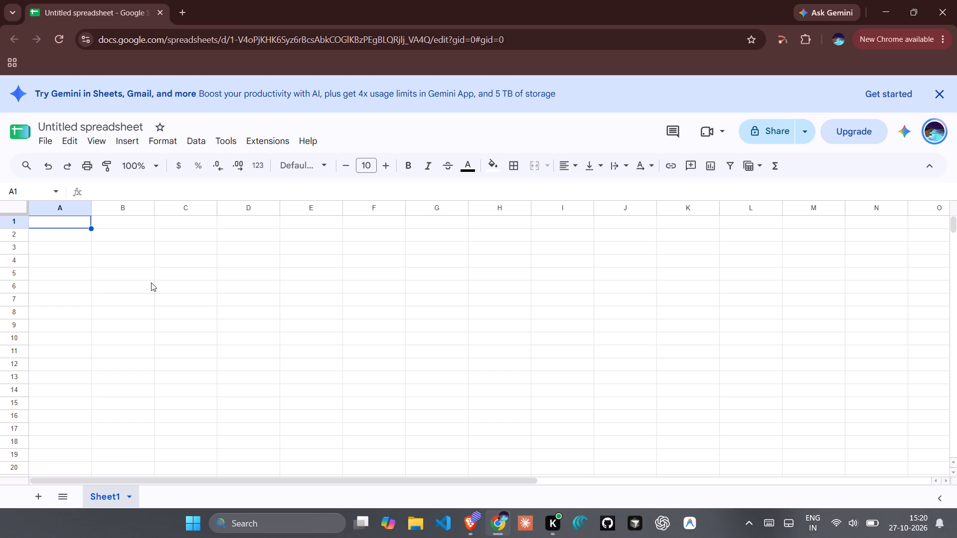
Enter the column headings Name in cell A1 and Location in cell C1.
double_click(62, 219)
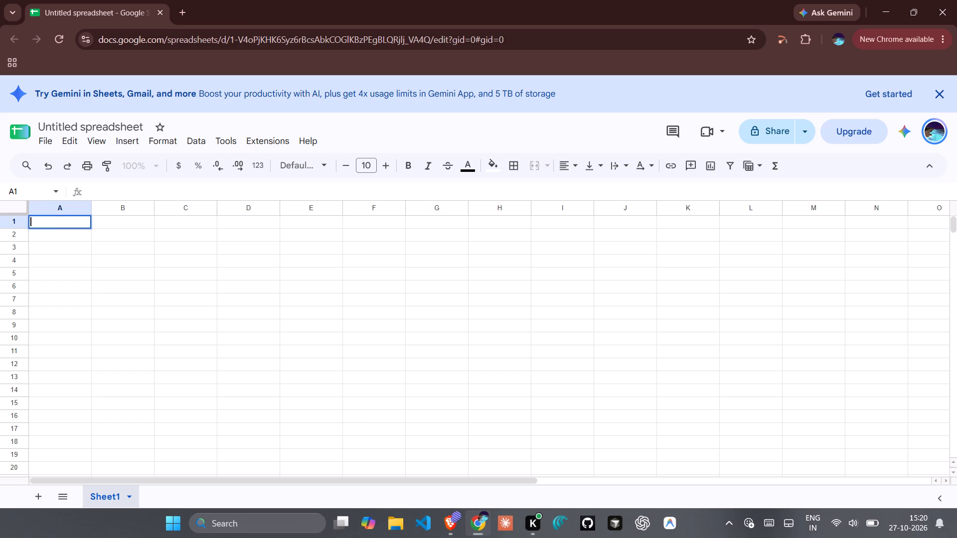
text(Name)
key(space)
click(61, 234)
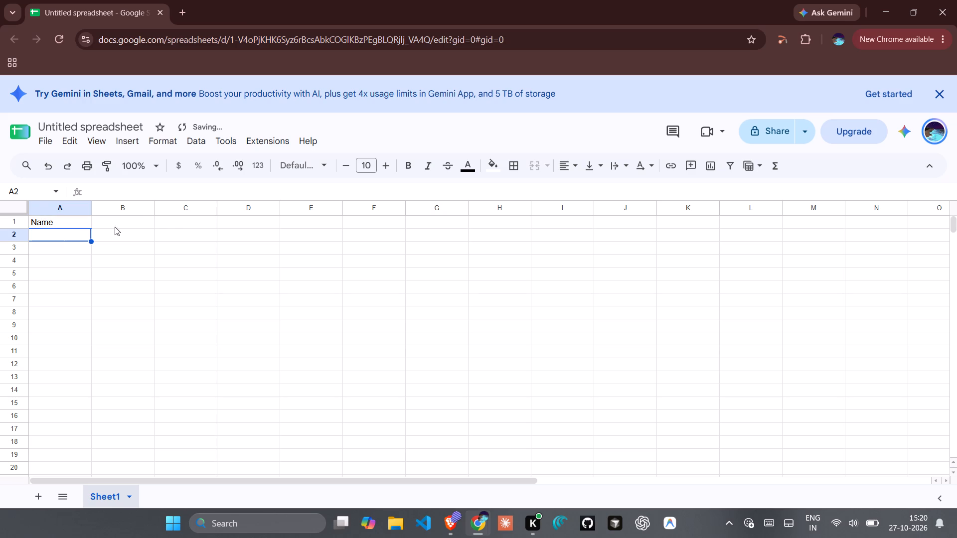
click(171, 221)
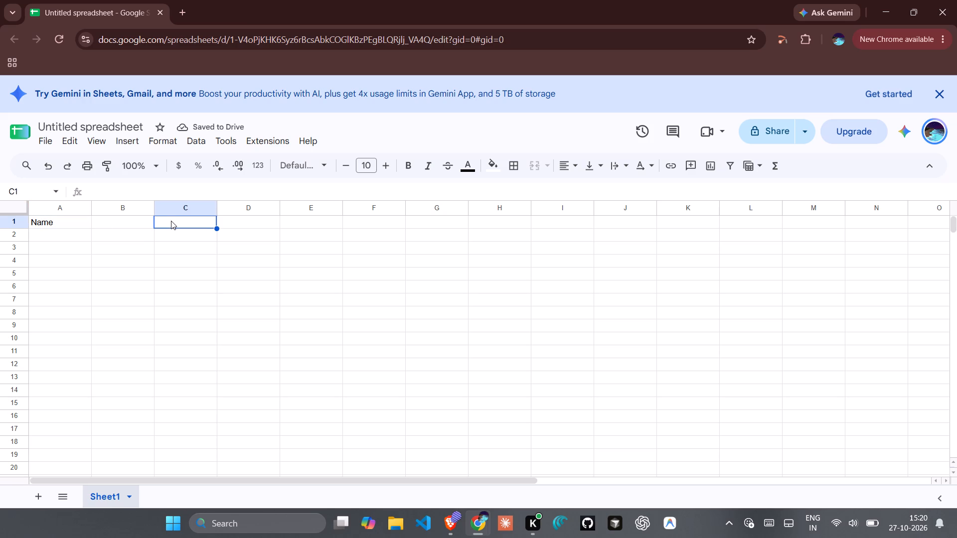
text(Lo)
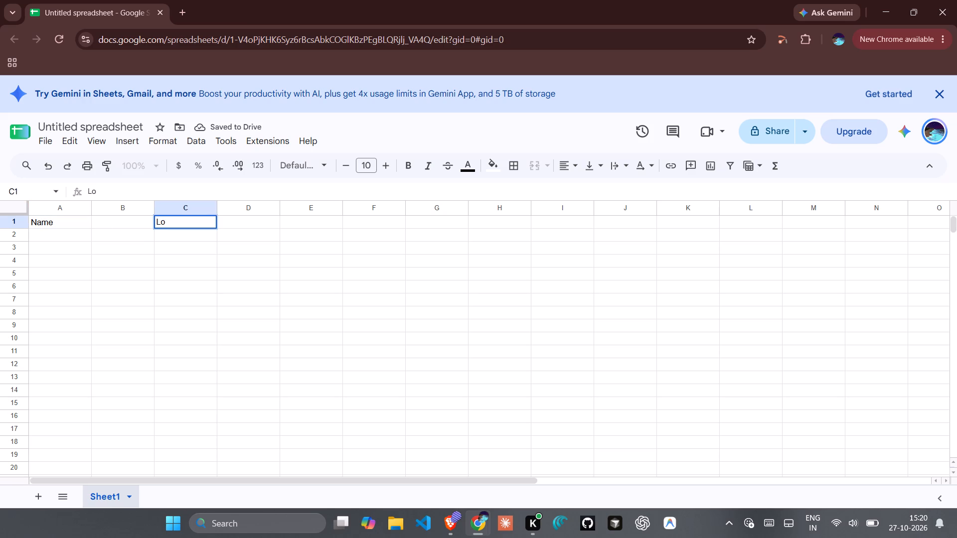
text(cation)
click(48, 231)
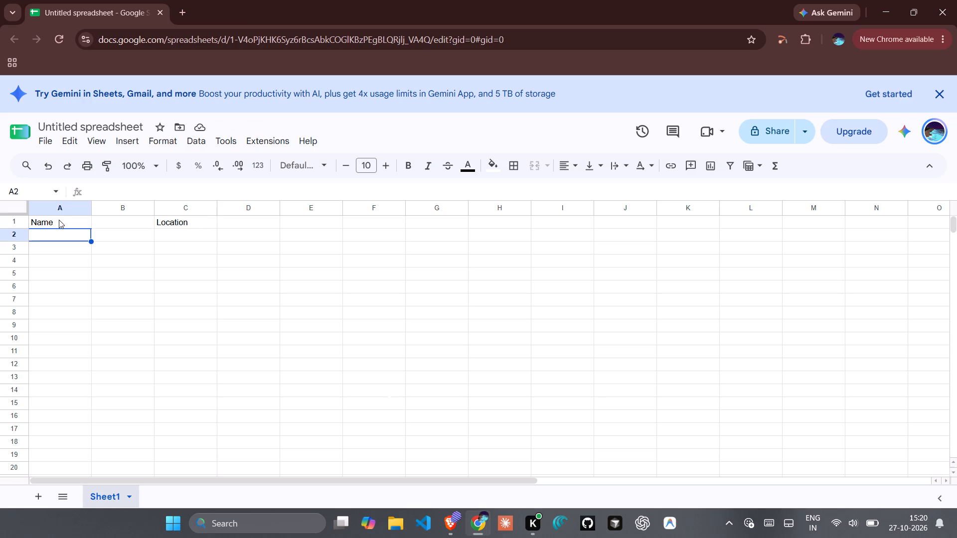
Make the Name and Location headings in row 1 bold.
double_click(59, 220)
drag(59, 220, 27, 223)
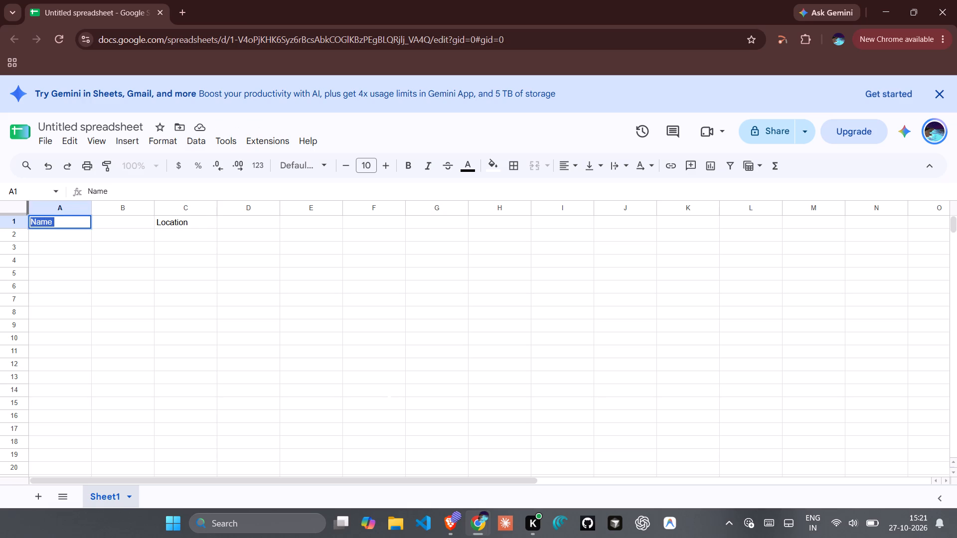
drag(27, 223, 25, 223)
click(412, 167)
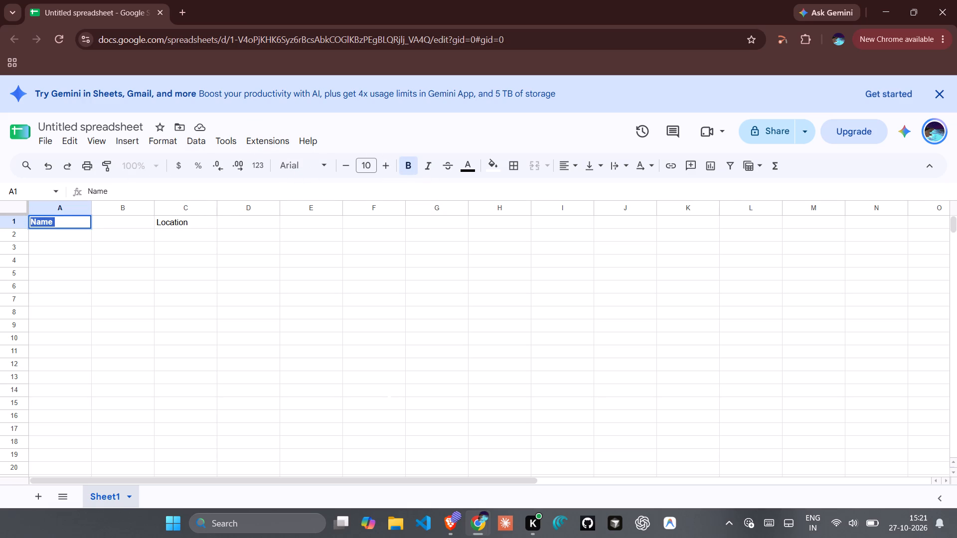
double_click(203, 220)
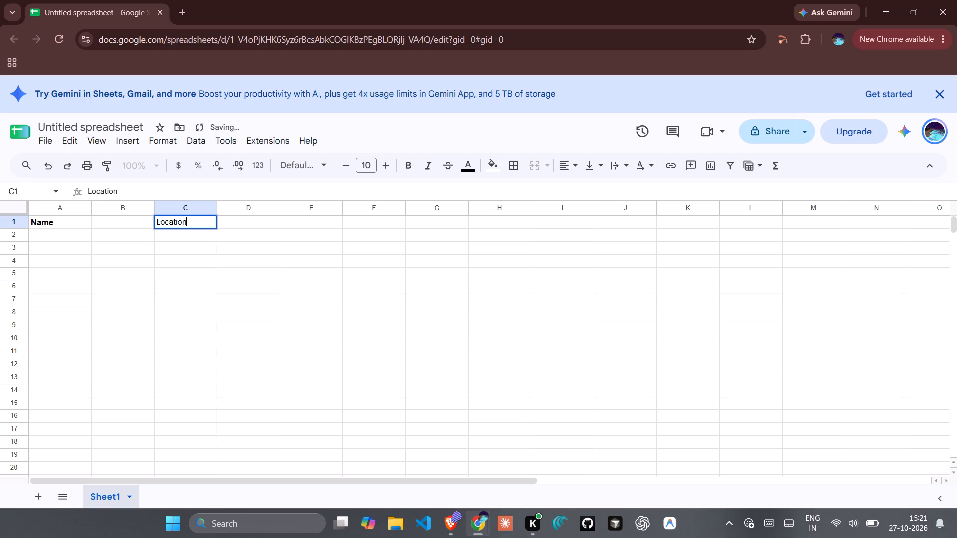
drag(203, 220, 149, 225)
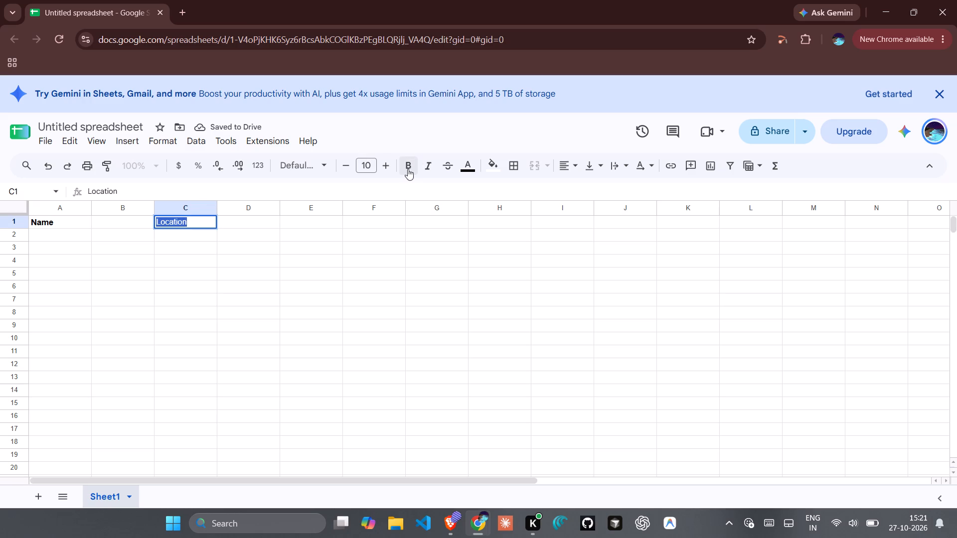
click(407, 169)
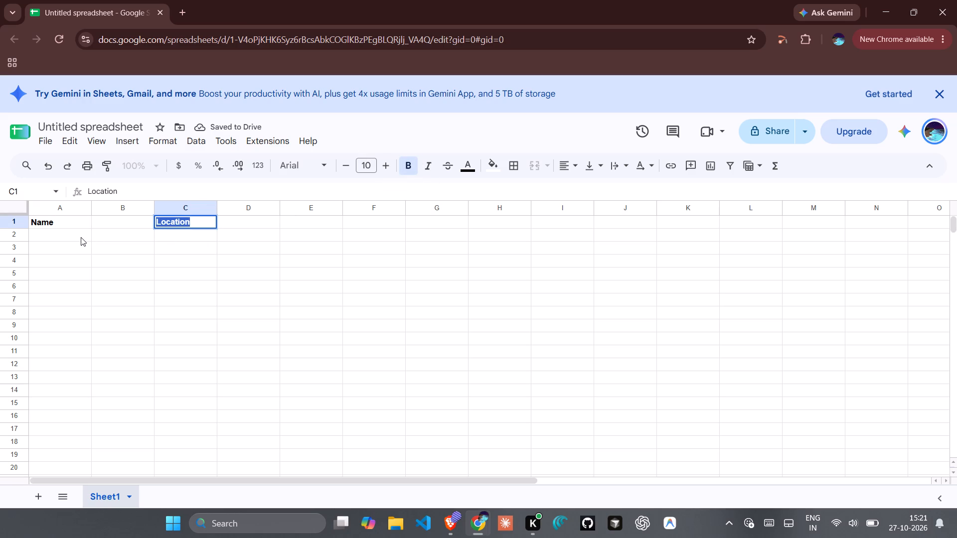
click(80, 237)
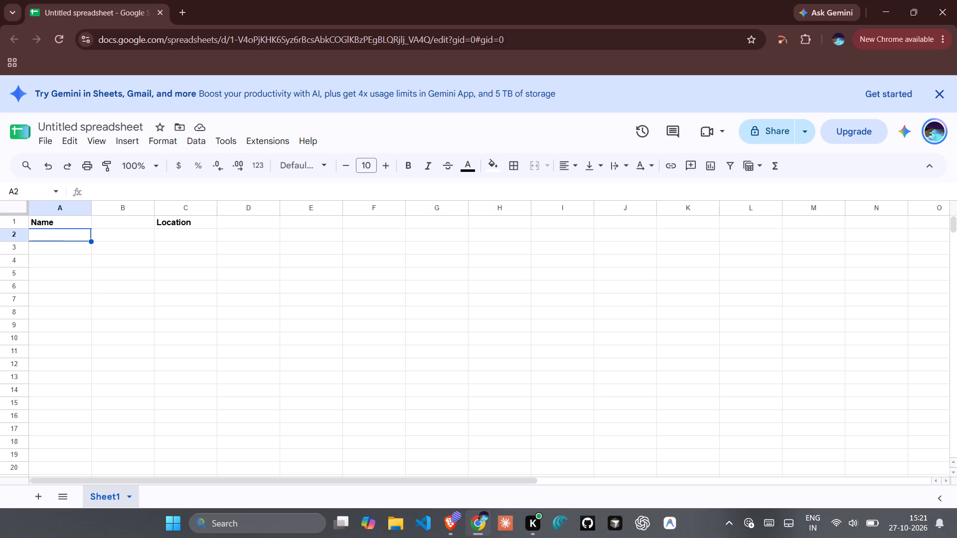
Enter Inauguration in cell C2, under the Location heading.
click(181, 236)
key(shift+i)
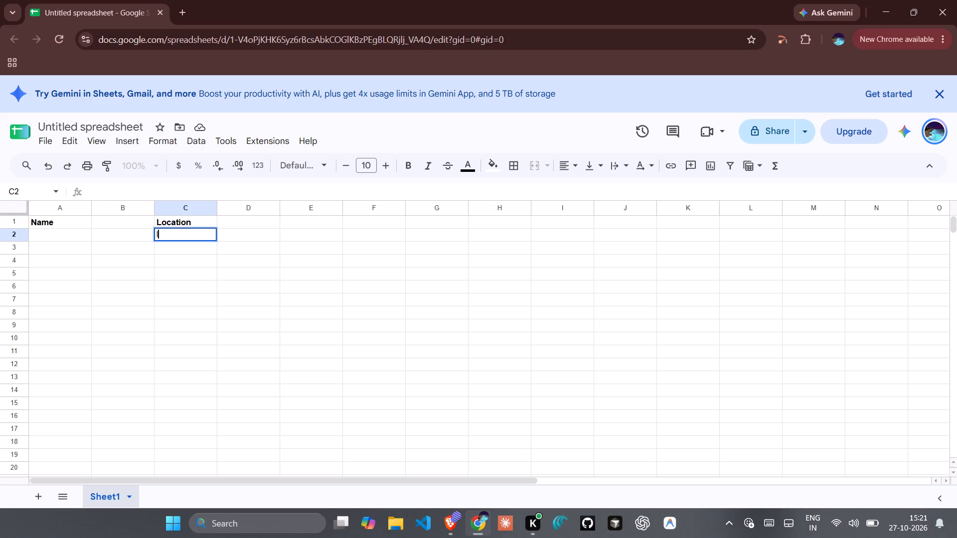
key(n)
key(a)
text(uguration)
click(77, 234)
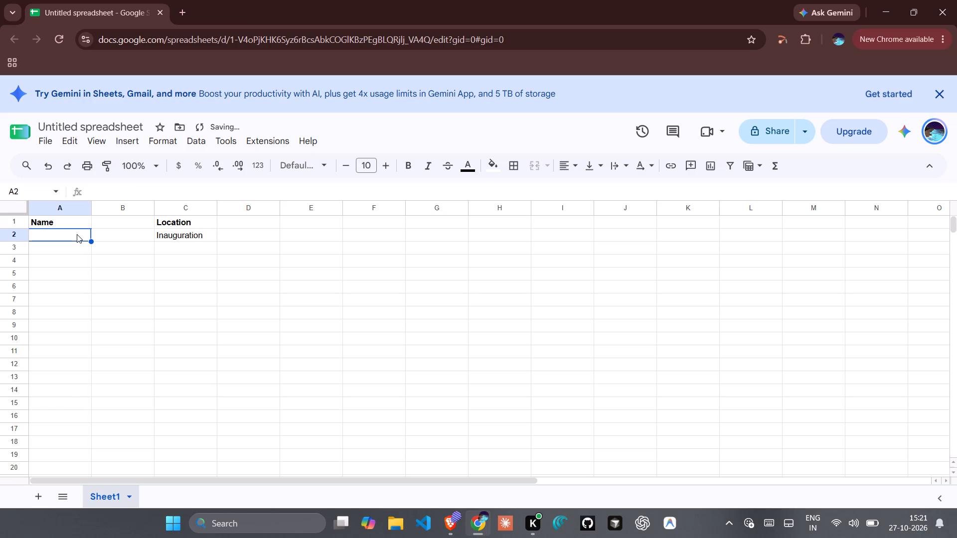
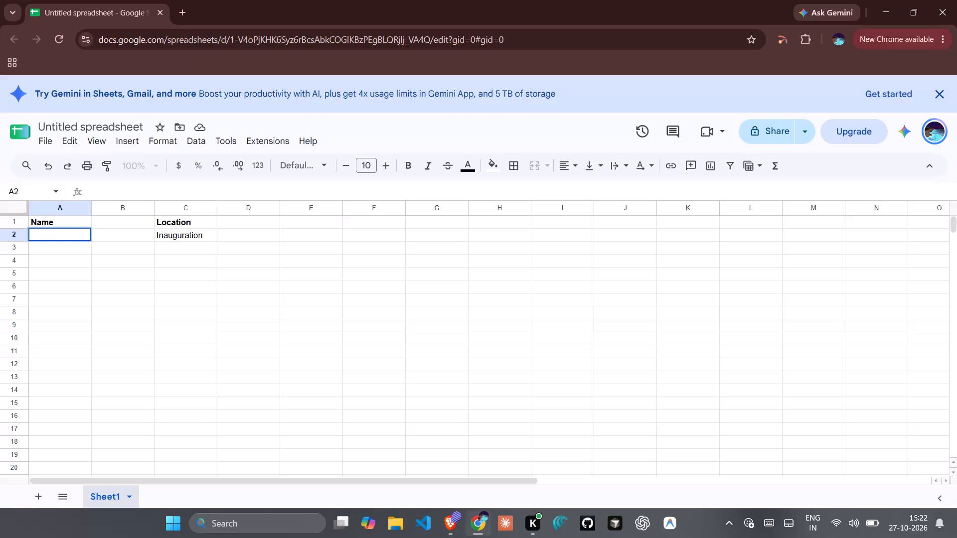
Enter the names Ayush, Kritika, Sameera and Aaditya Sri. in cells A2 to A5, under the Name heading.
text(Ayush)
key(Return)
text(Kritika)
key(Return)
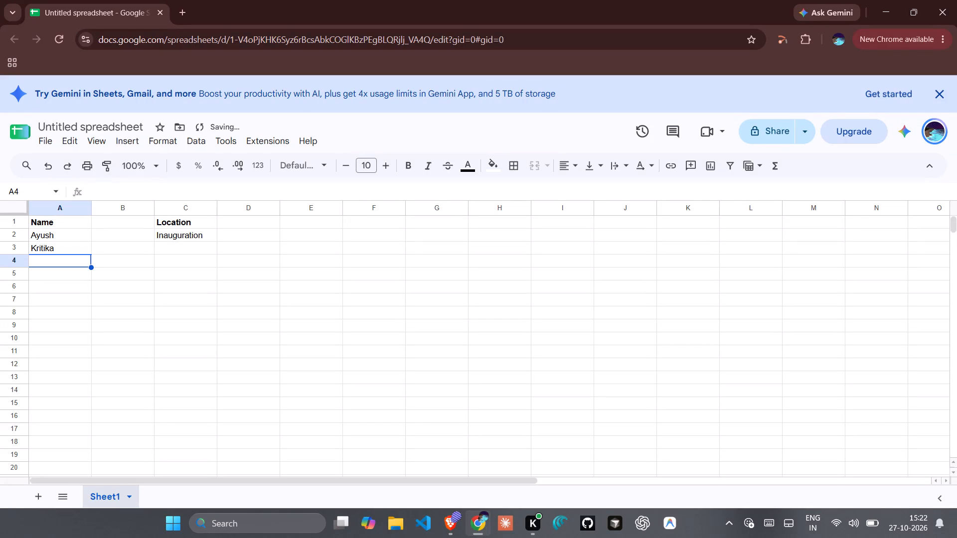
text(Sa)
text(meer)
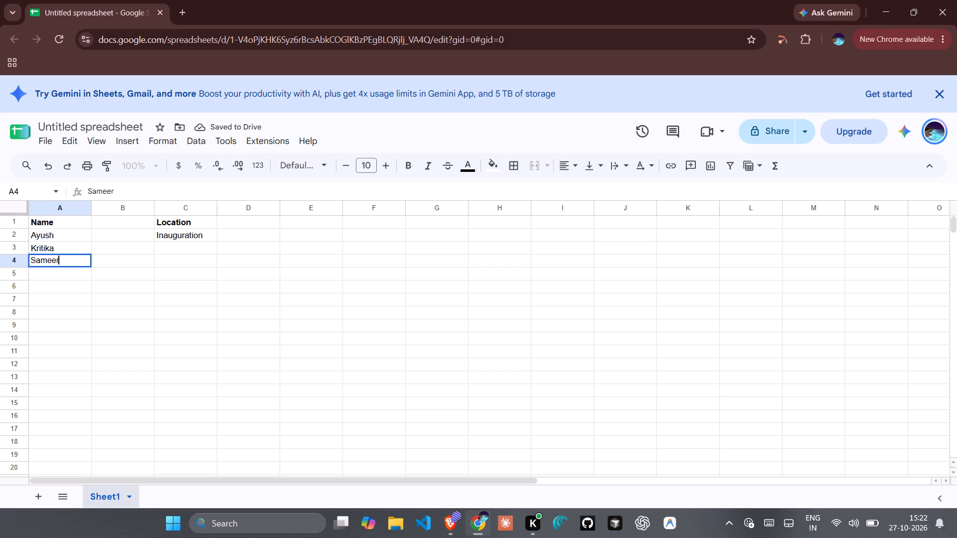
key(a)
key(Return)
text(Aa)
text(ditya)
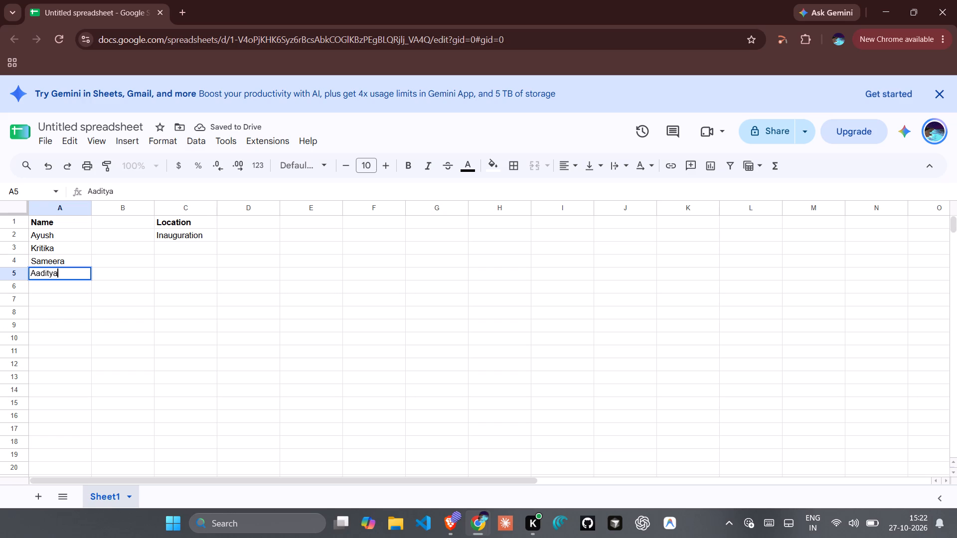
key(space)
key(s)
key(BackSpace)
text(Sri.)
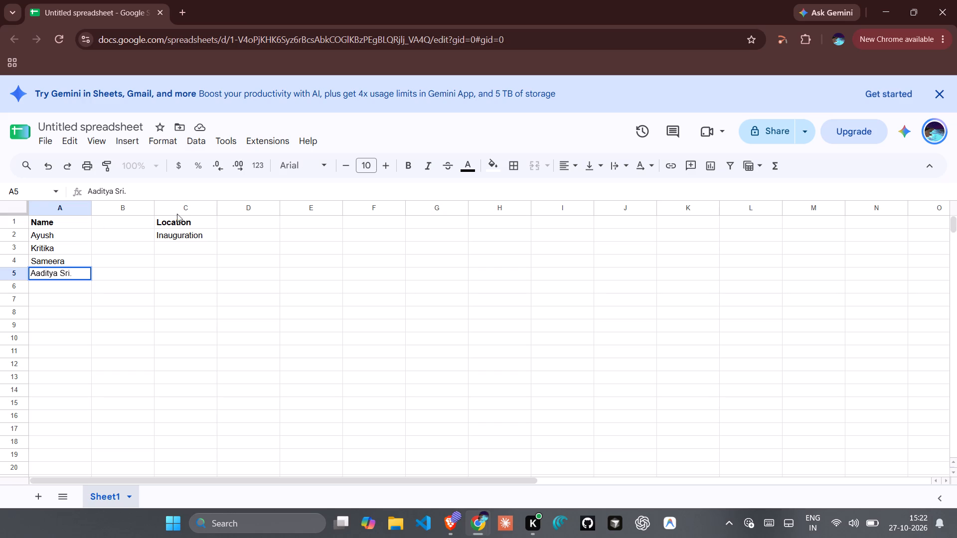
Enter Inauguration as the location in cells C3, C4 and C5, beside the remaining names of the first group.
click(193, 252)
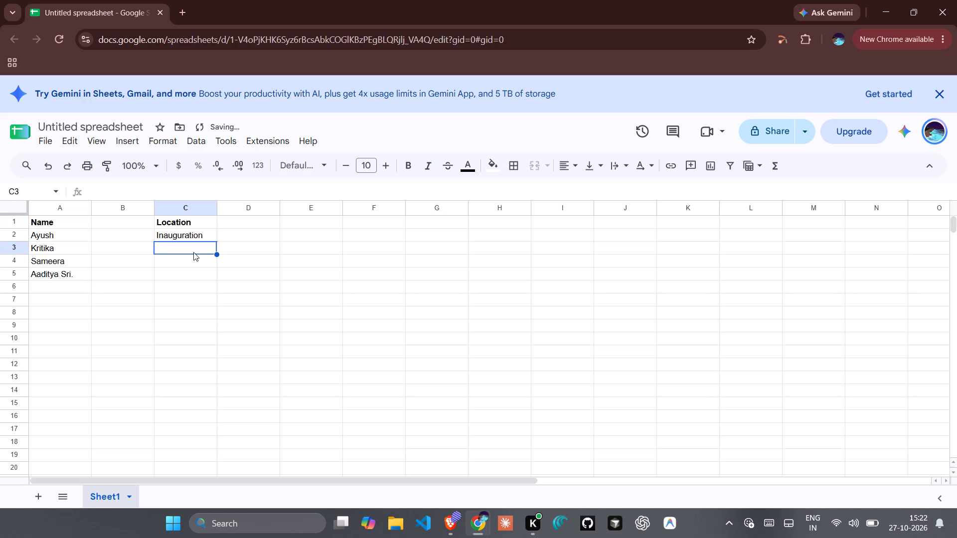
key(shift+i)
key(Tab)
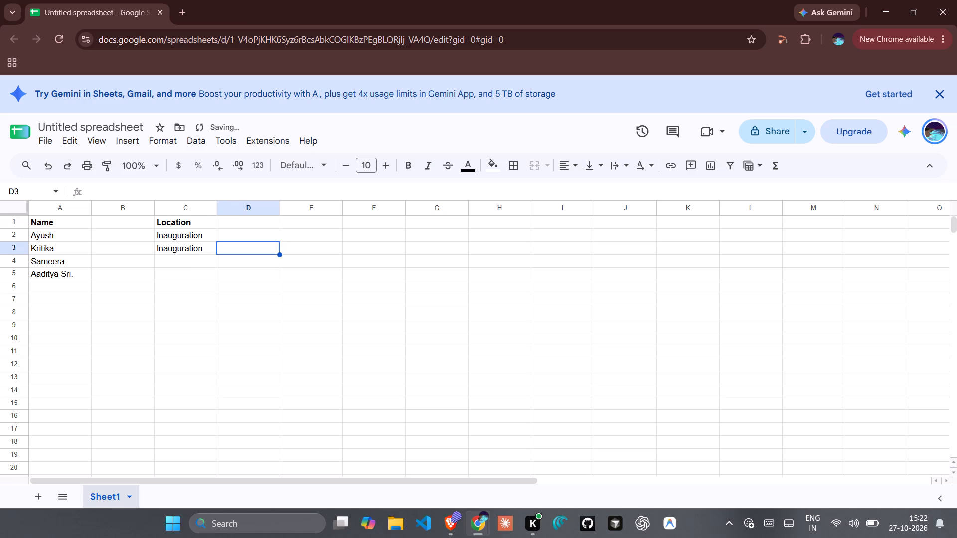
key(Return)
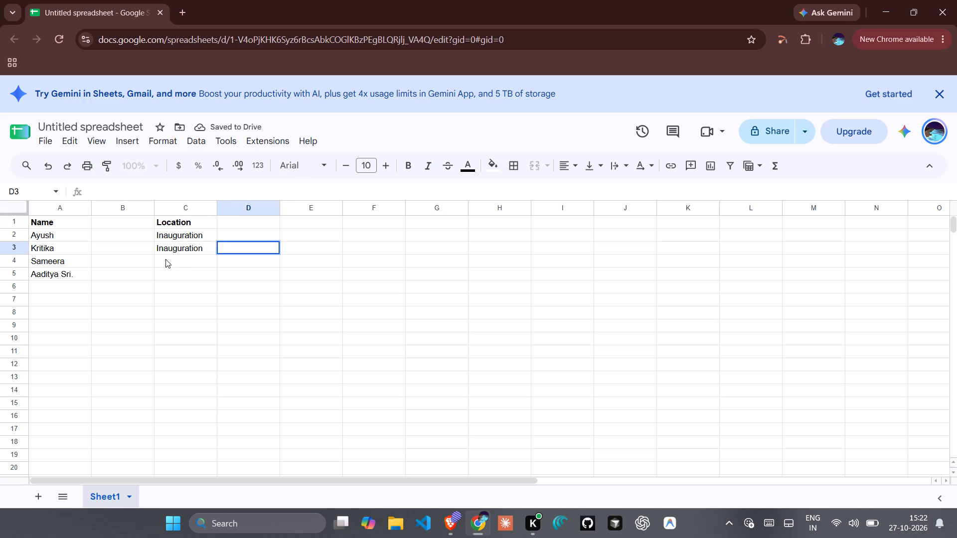
click(165, 259)
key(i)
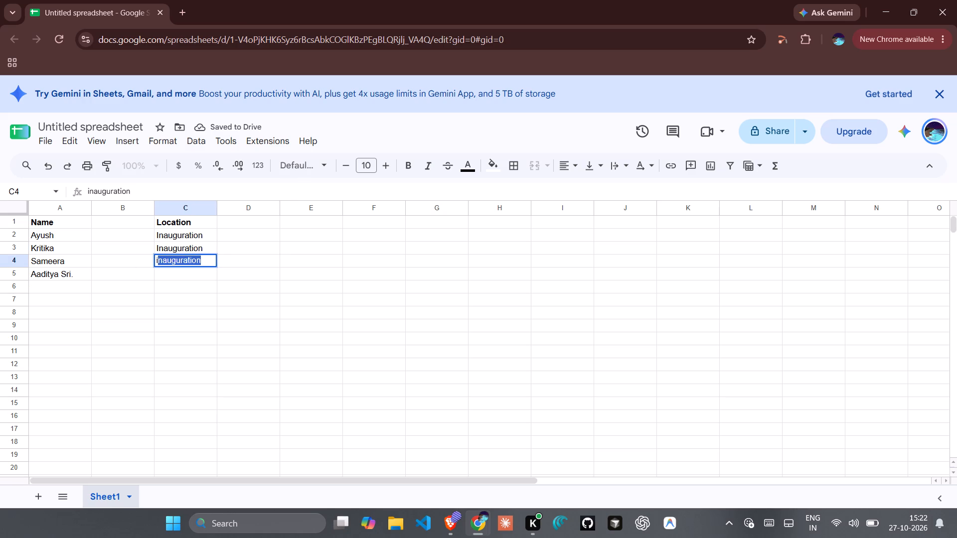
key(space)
key(BackSpace)
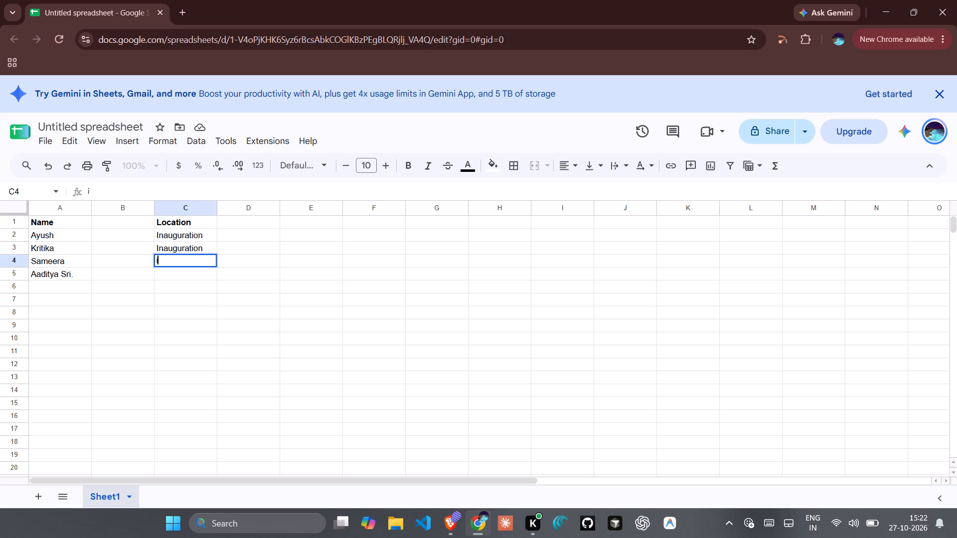
key(BackSpace)
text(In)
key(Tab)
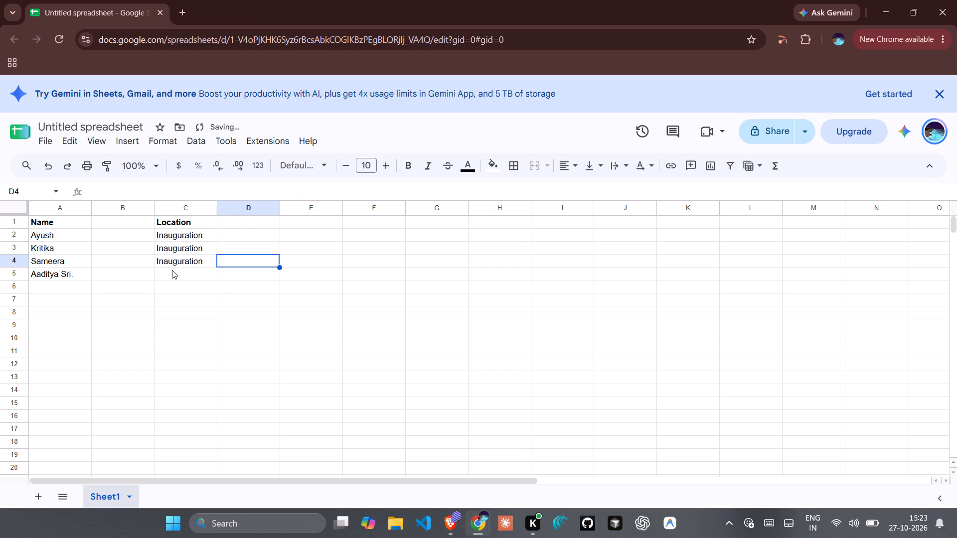
click(172, 270)
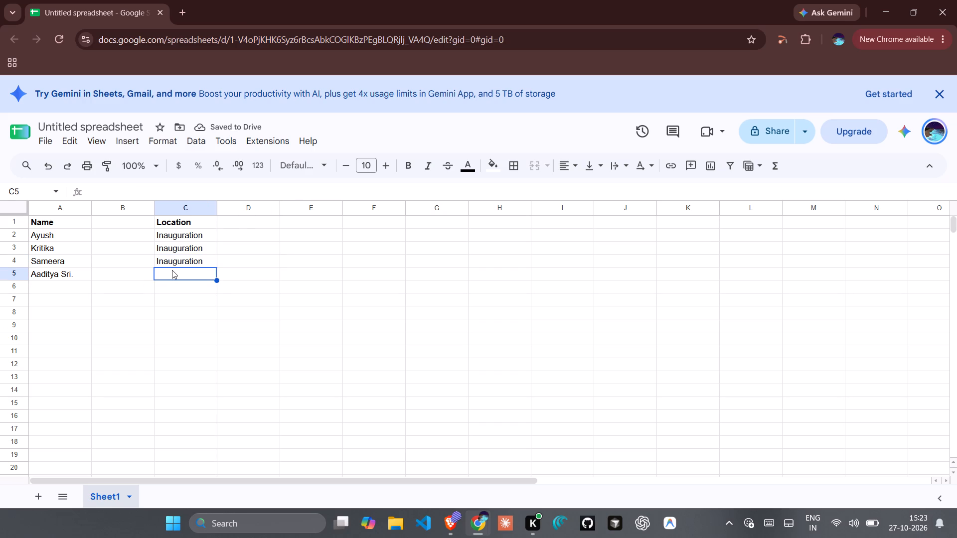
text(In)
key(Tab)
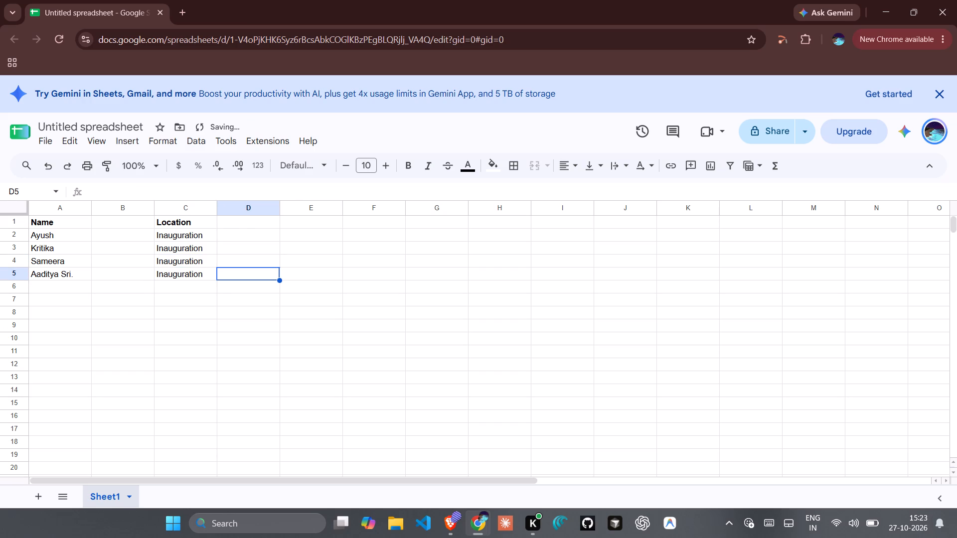
Start a second group in row 8 with Room 1 in cell C8 and the name Priya in cell A8.
click(55, 308)
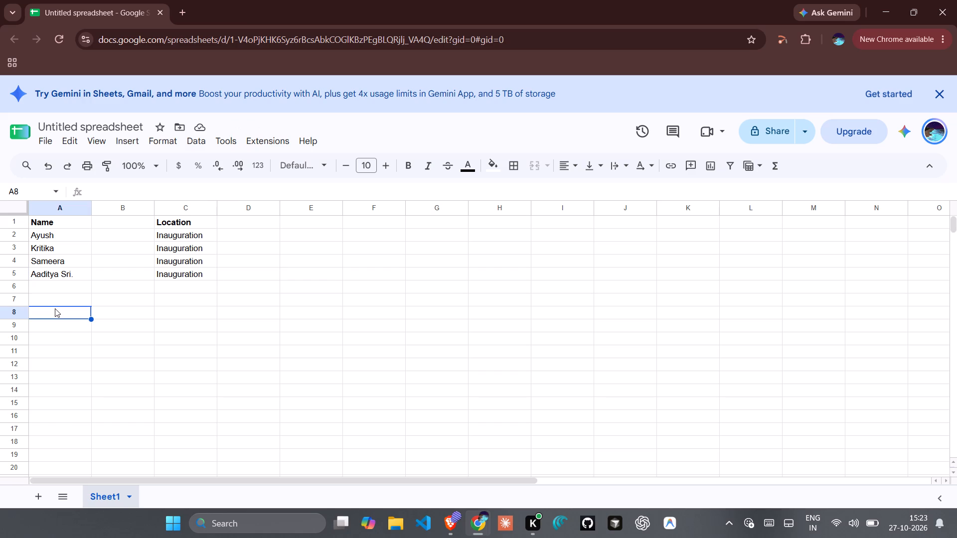
click(173, 310)
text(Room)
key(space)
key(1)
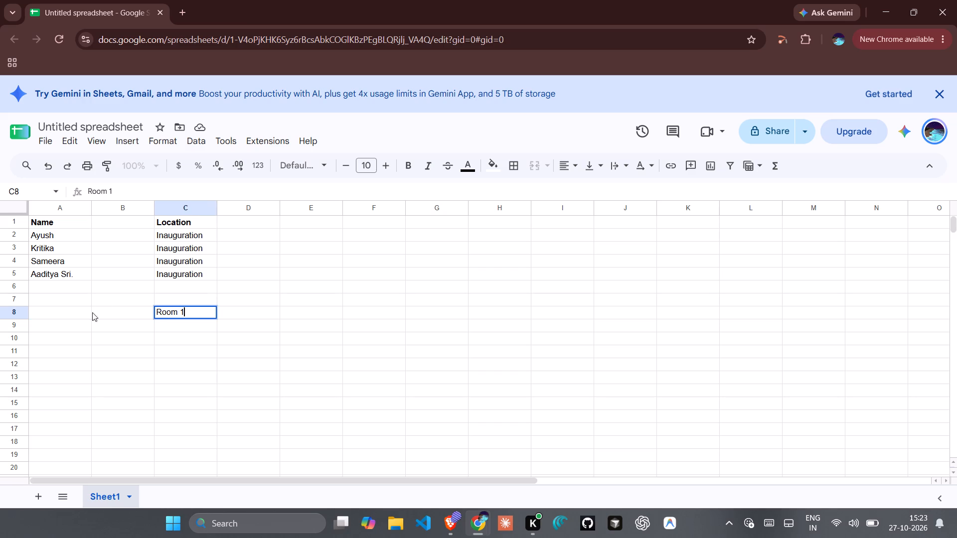
click(67, 310)
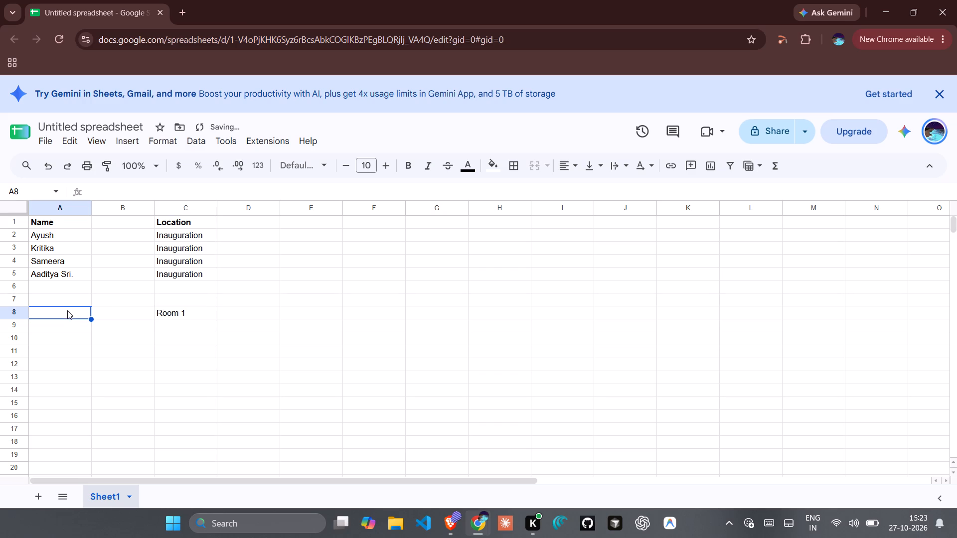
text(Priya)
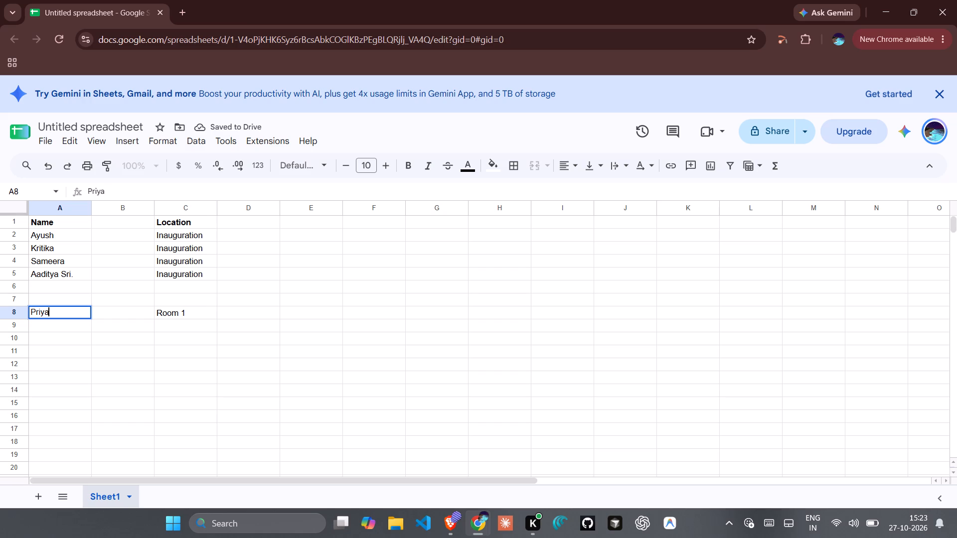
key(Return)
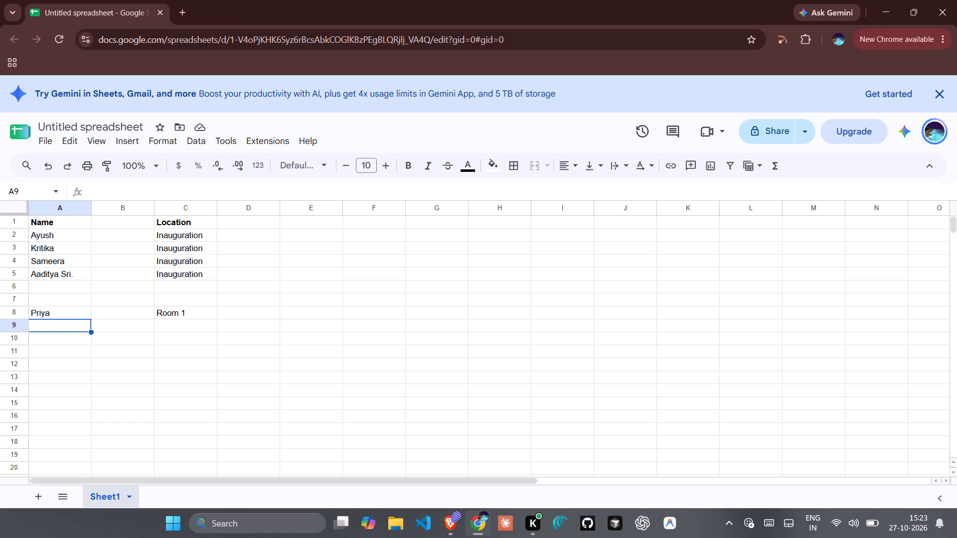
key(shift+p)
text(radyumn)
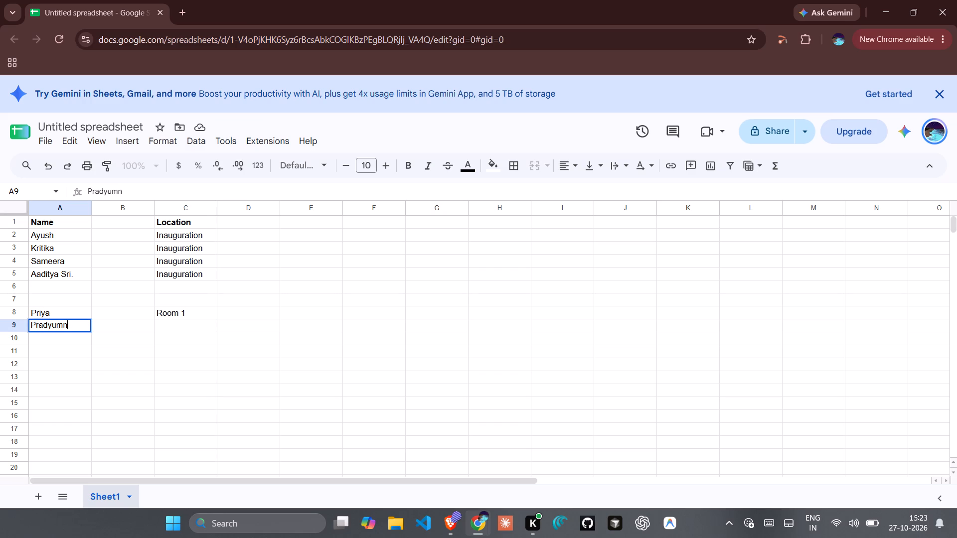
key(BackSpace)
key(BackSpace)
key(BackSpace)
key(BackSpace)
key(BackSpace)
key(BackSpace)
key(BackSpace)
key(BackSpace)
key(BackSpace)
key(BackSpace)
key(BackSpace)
Enter Aadhya, Krishna with the surname, Vanshika and Ujjwal in cells A9 to A12, below Priya.
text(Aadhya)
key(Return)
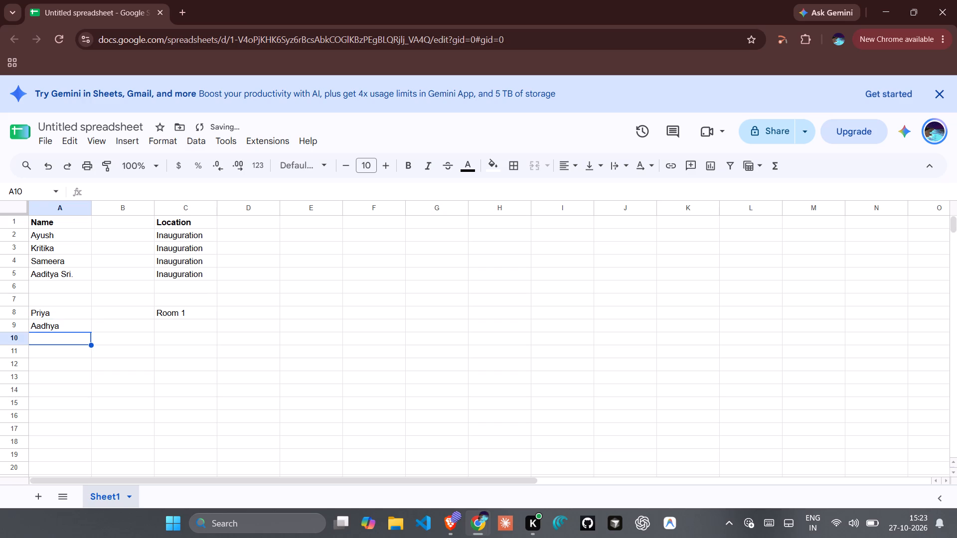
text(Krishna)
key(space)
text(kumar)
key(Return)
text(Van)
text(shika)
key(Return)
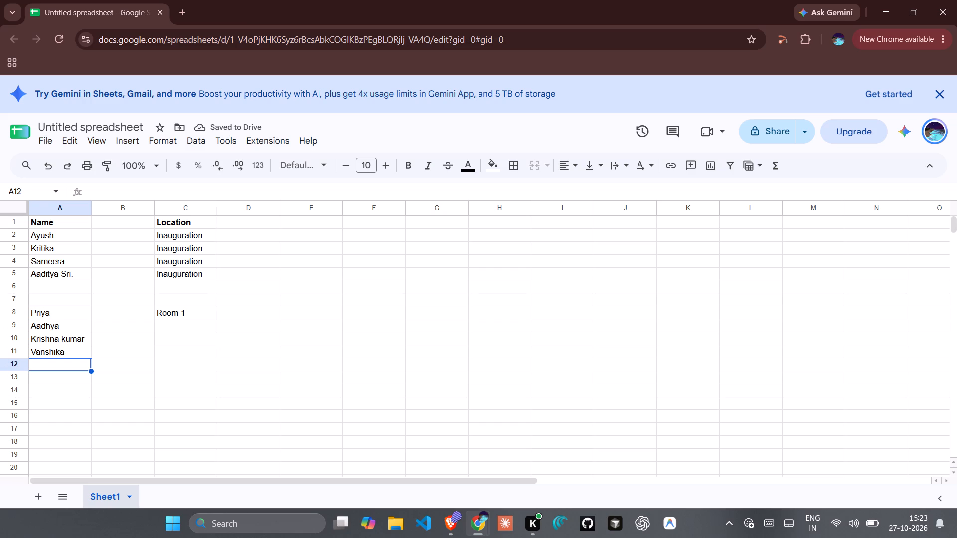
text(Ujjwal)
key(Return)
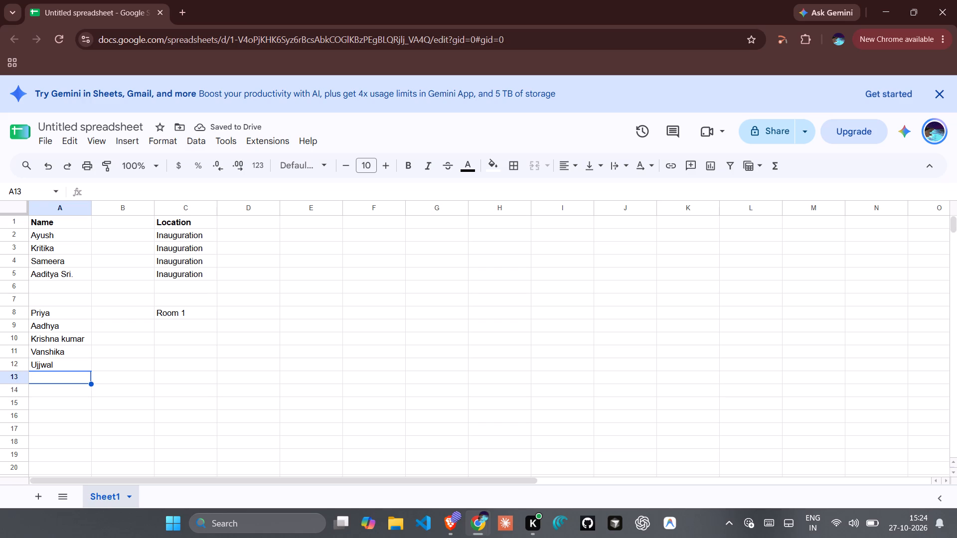
Enter Room 1 as the location in cells C9 to C12 for the rest of the second group.
click(172, 325)
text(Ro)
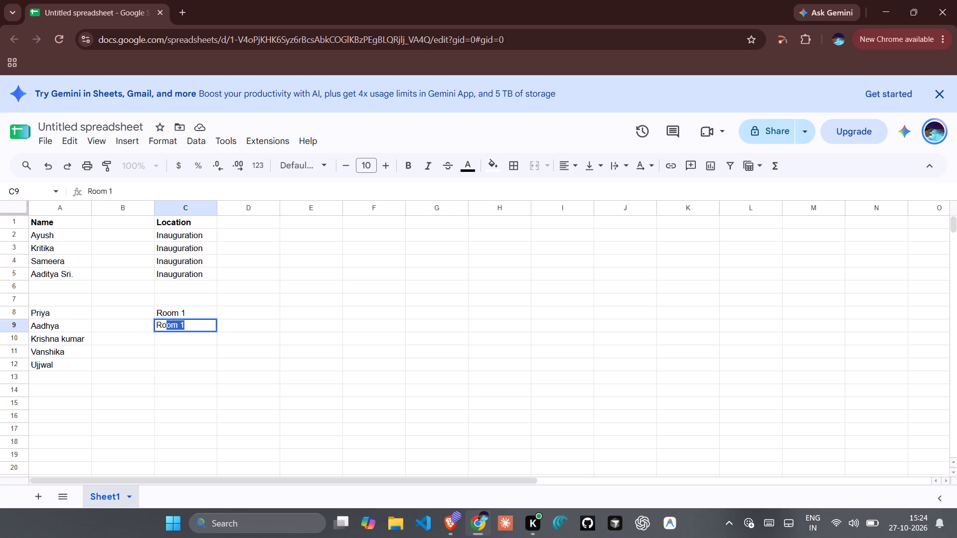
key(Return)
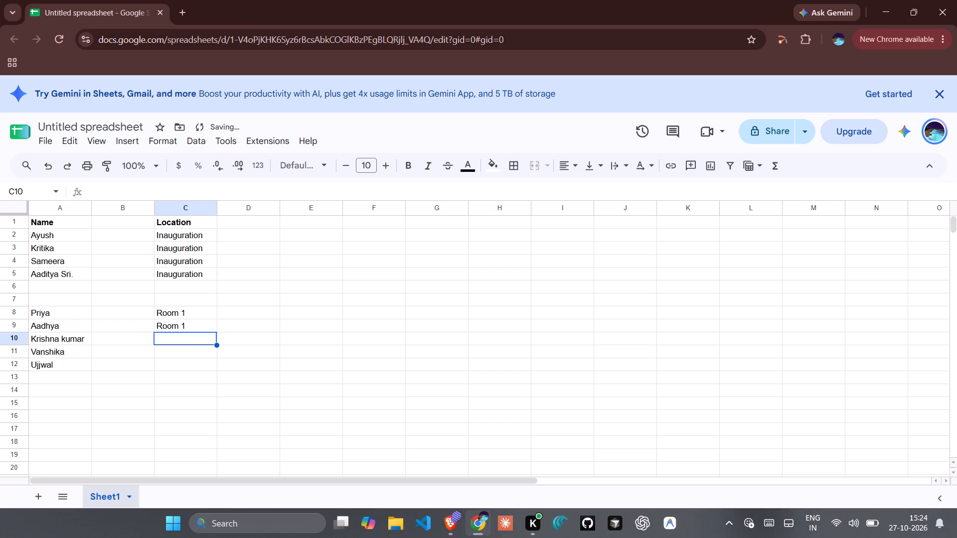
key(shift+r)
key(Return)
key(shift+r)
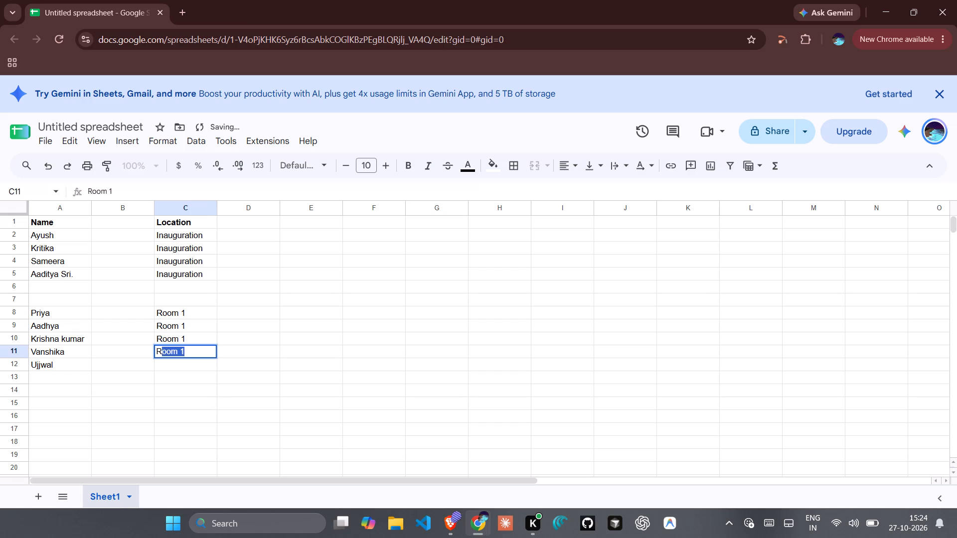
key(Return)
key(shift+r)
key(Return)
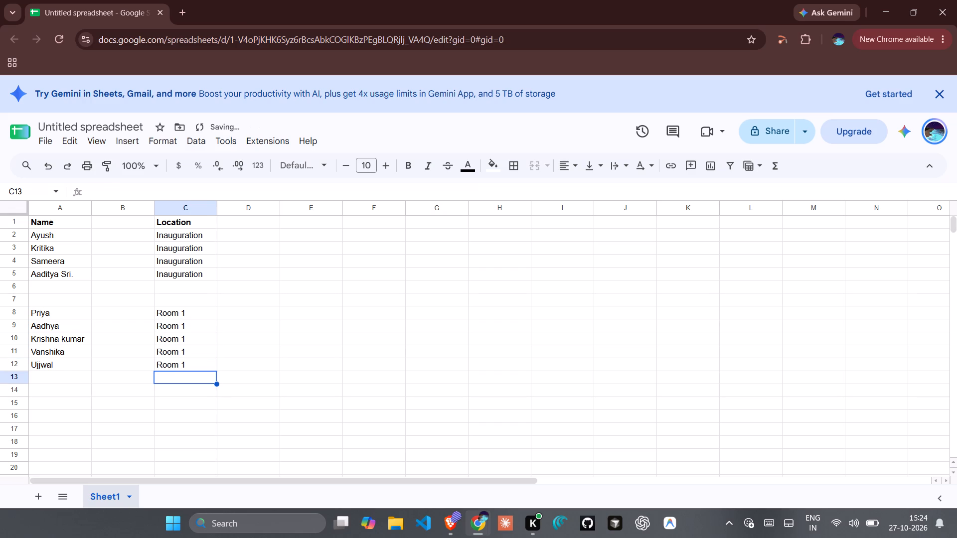
Start a third group by entering Room 2 in cell C15, in the Location column.
click(230, 400)
scroll(230, 400, right, 1)
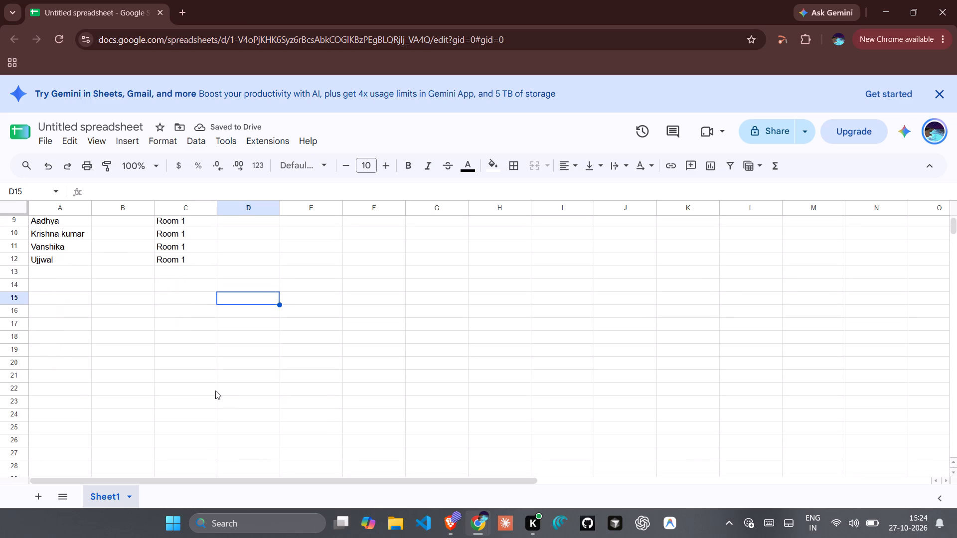
click(58, 295)
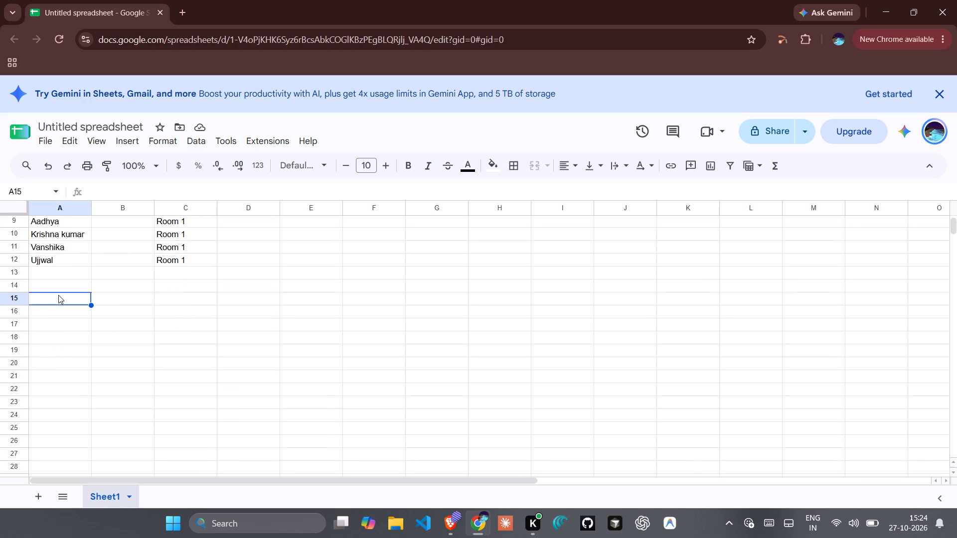
click(179, 297)
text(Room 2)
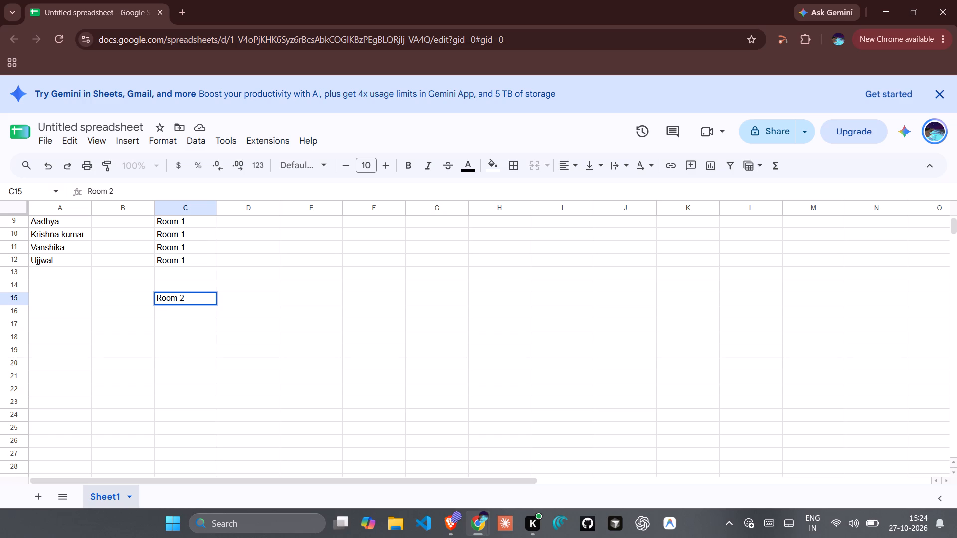
Enter the third group's names Pradyumn, Arpit, Chanchal, Suhani, Raj and Raghav in cells A15 to A20.
click(71, 297)
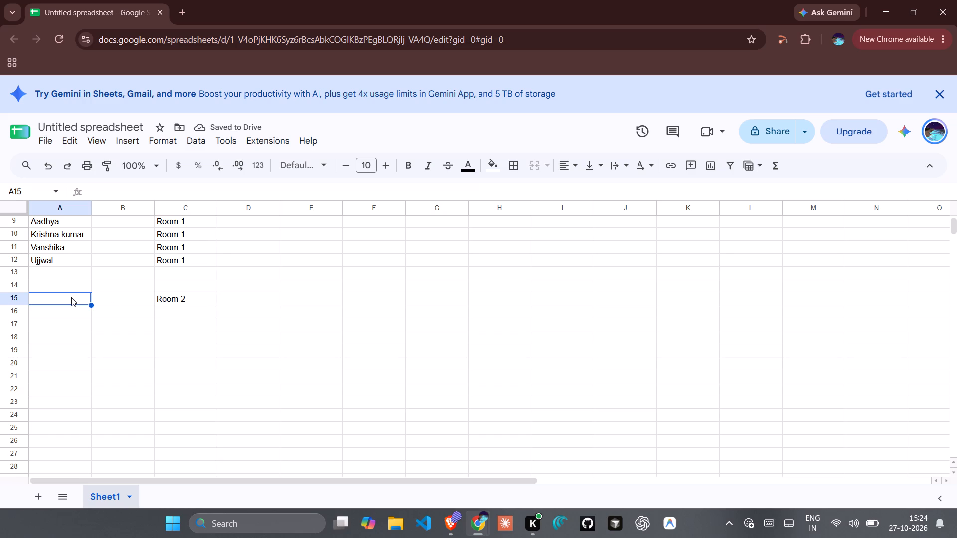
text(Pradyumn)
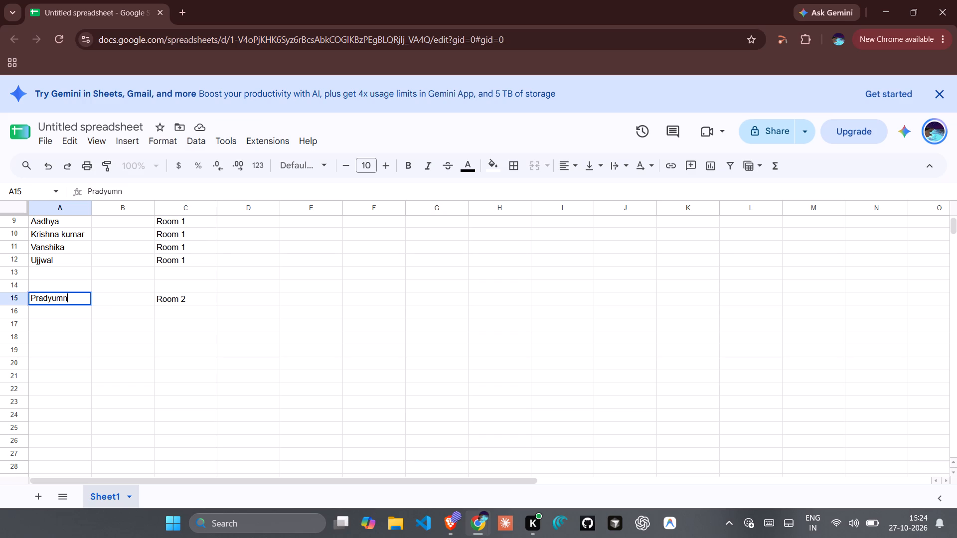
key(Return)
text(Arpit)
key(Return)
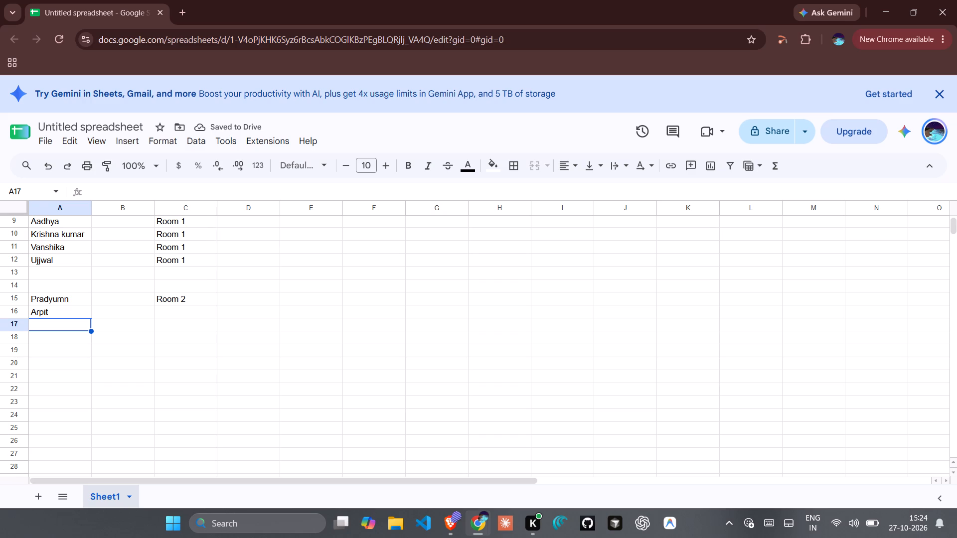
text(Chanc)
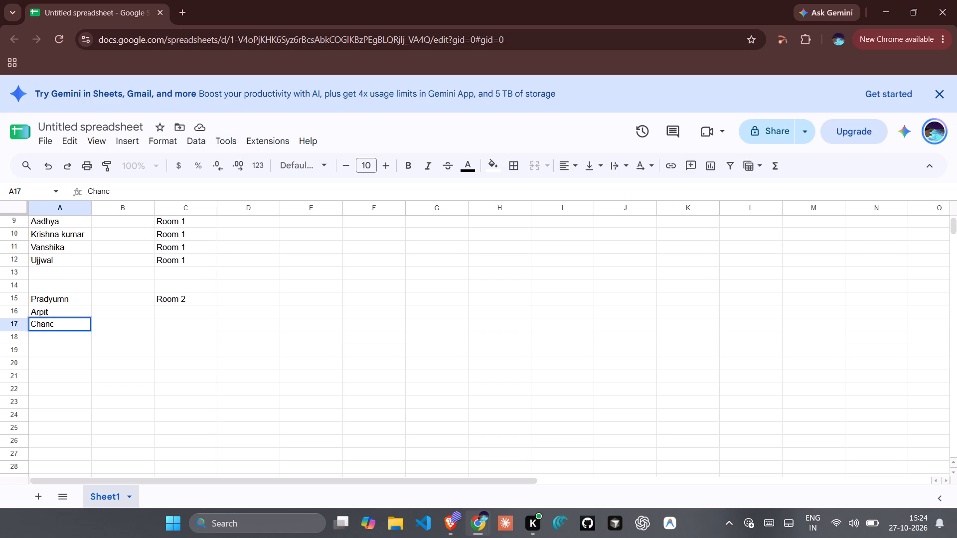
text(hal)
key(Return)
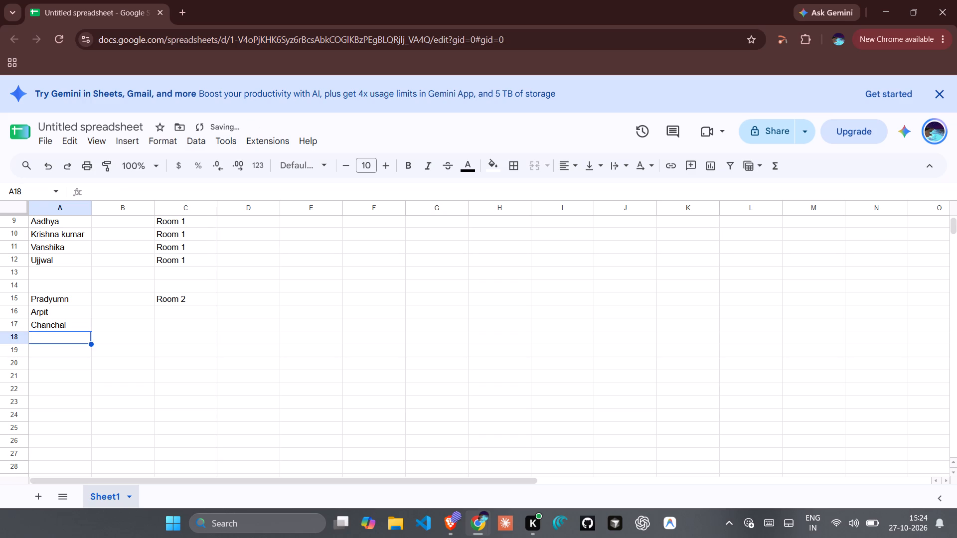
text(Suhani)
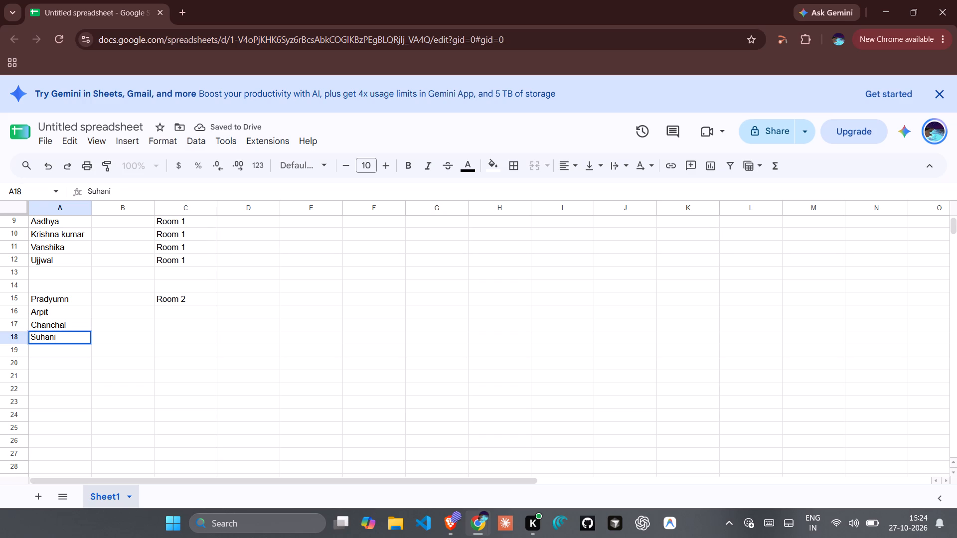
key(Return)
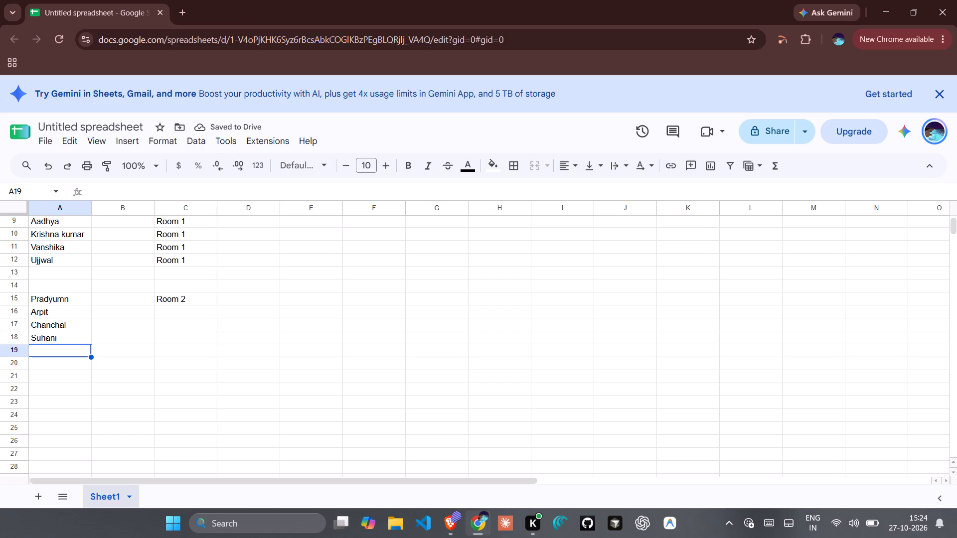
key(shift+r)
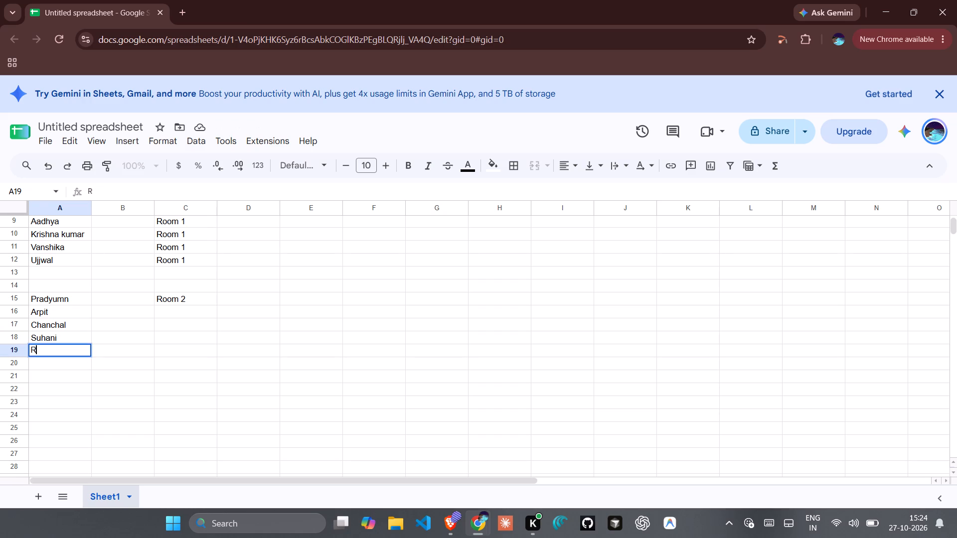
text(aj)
click(187, 305)
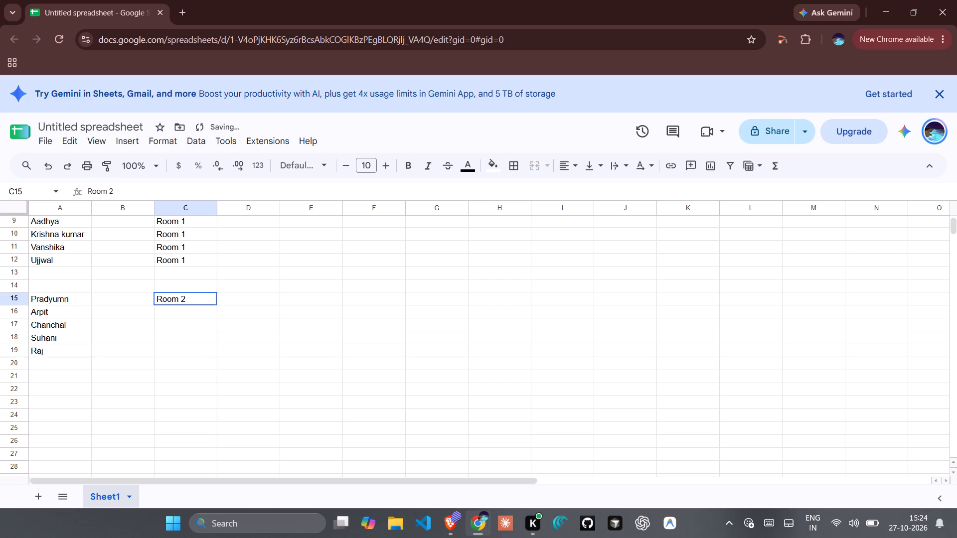
click(182, 309)
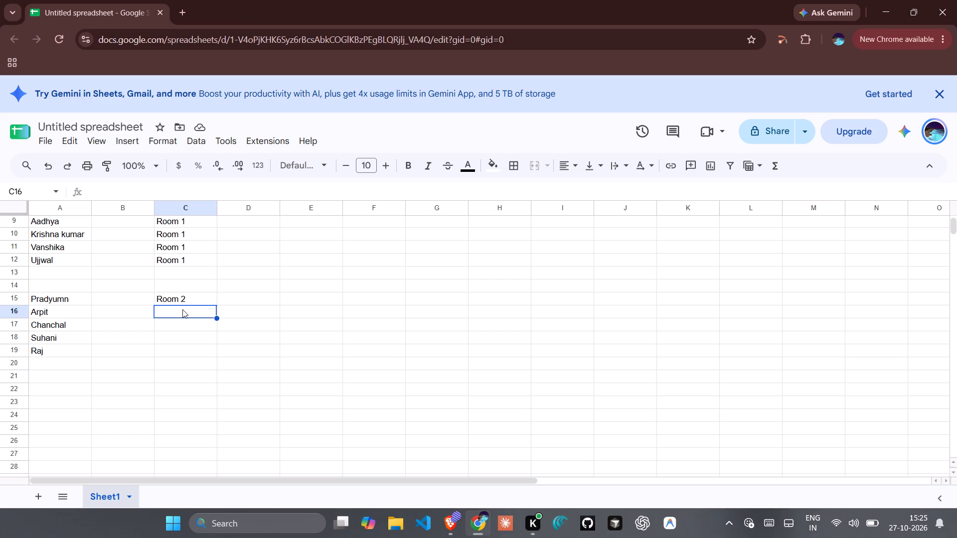
click(53, 361)
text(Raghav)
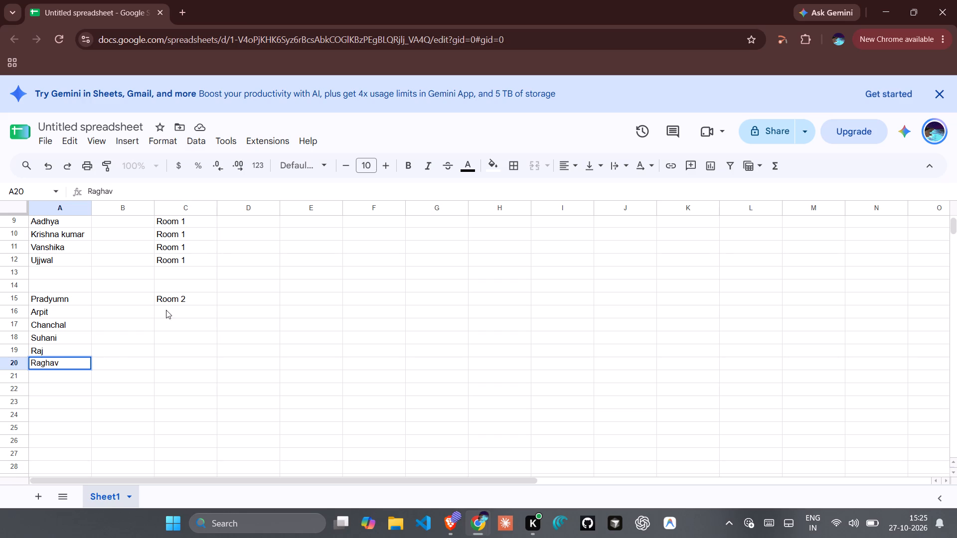
Enter Room 2 as the location in cells C16 to C20 for the rest of the third group.
click(176, 308)
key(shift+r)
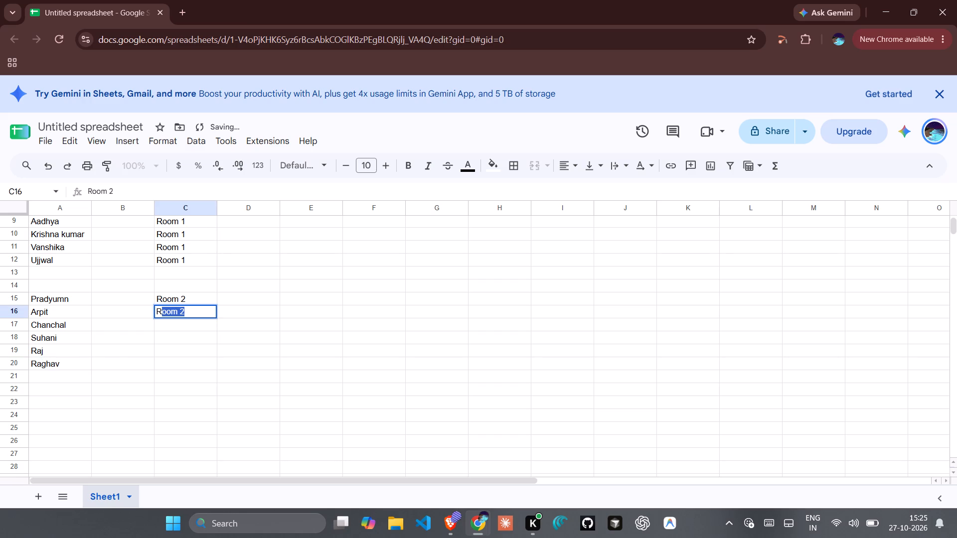
key(Return)
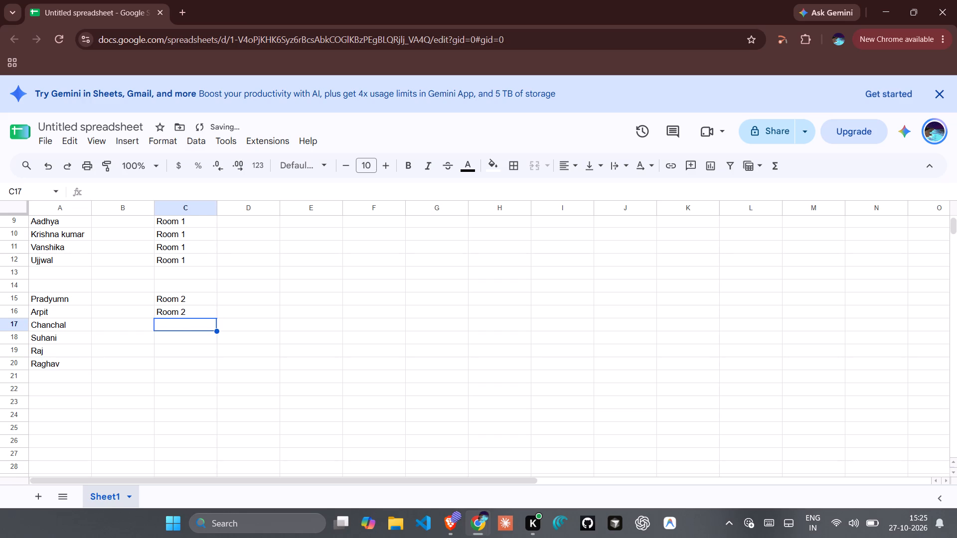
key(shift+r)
key(Return)
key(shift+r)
key(Return)
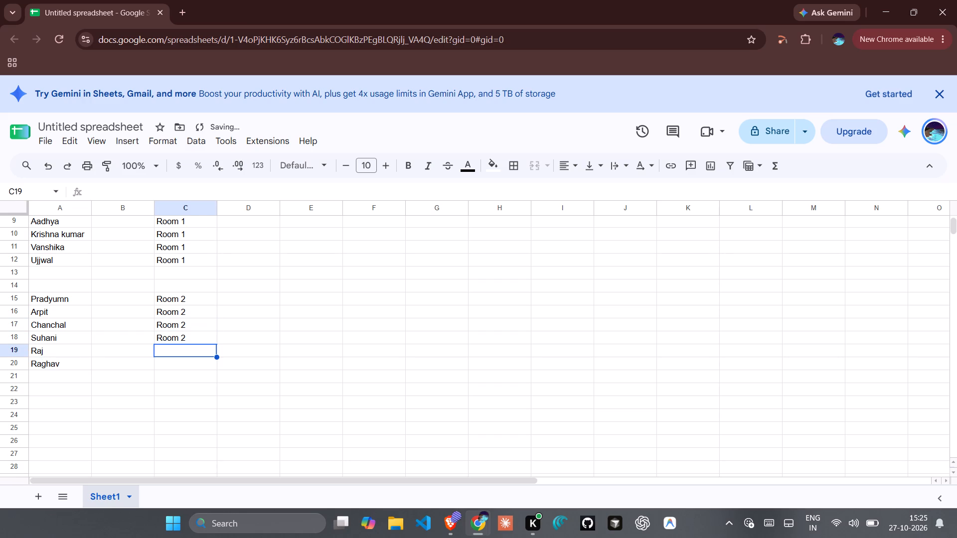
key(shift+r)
key(Return)
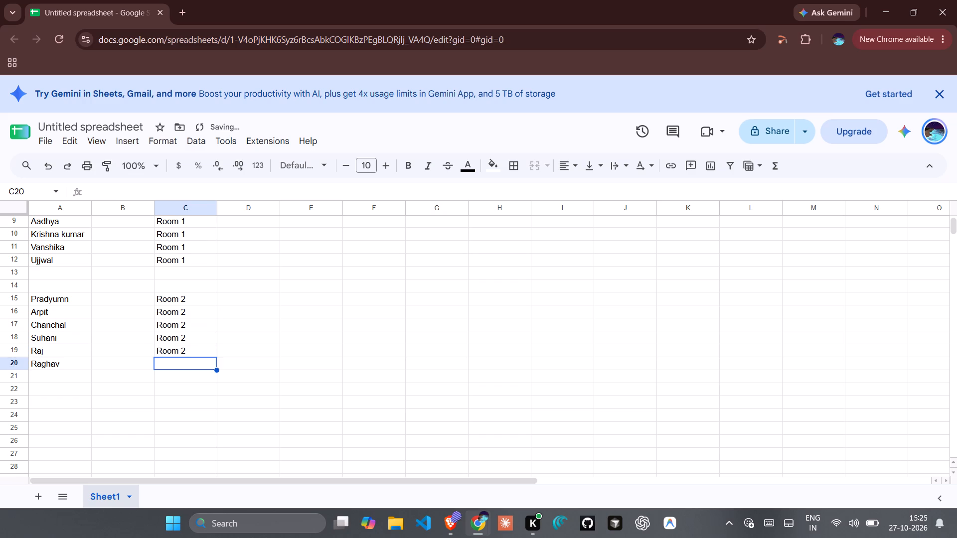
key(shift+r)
key(Return)
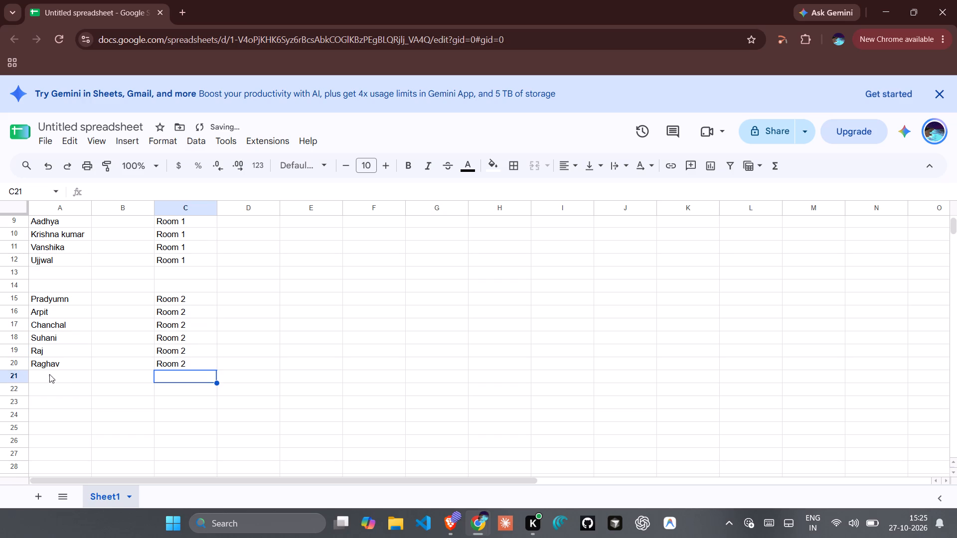
Start a fourth group in row 23 with Room 3 in cell C23 and the name Alankrita in cell A23.
click(62, 388)
scroll(62, 388, down, 1)
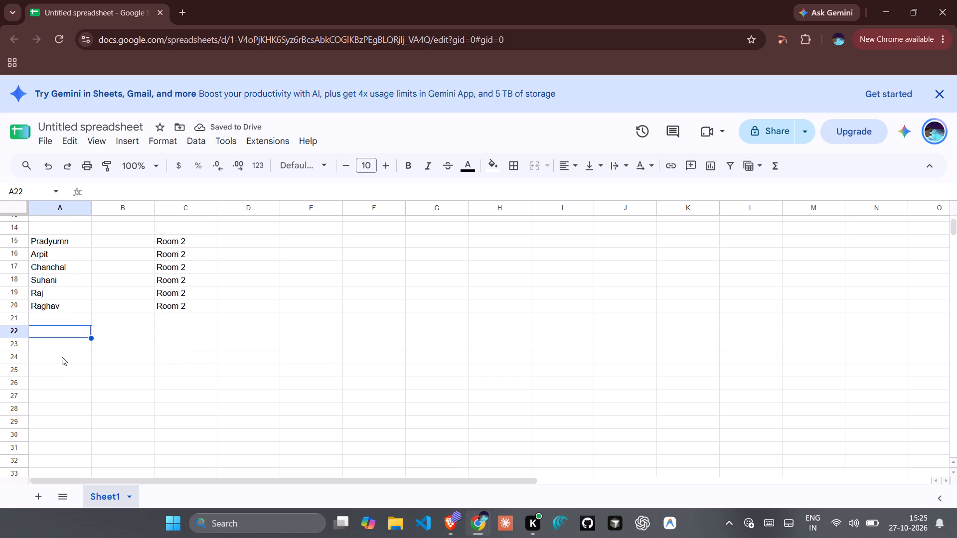
click(70, 344)
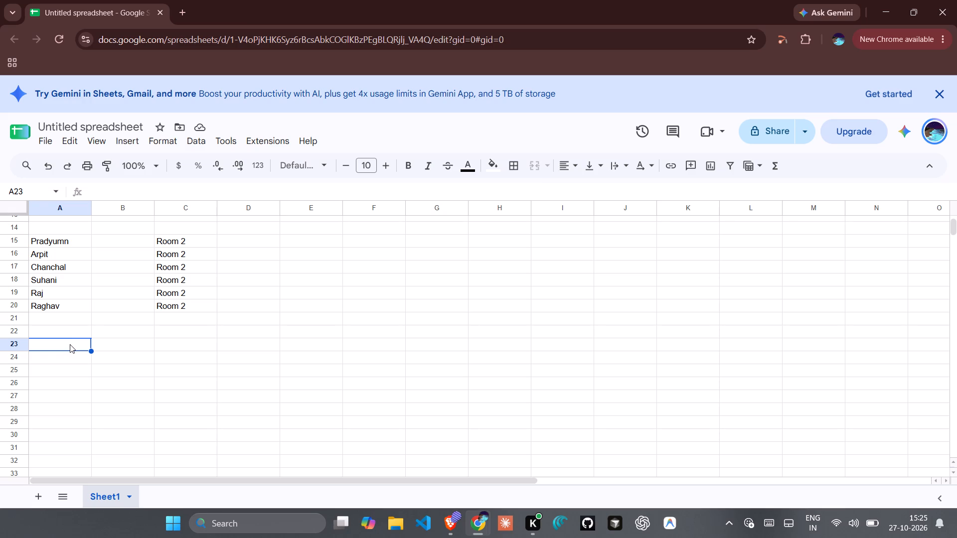
click(167, 345)
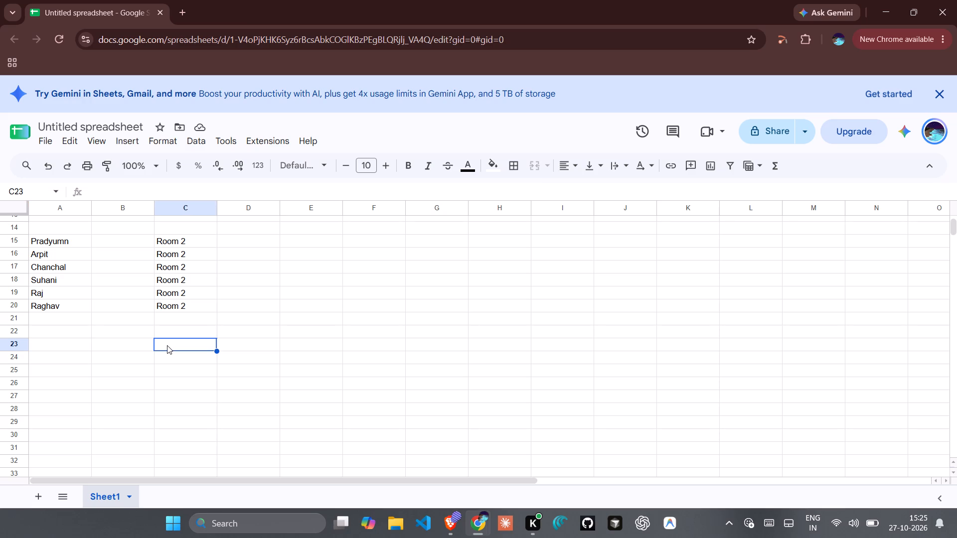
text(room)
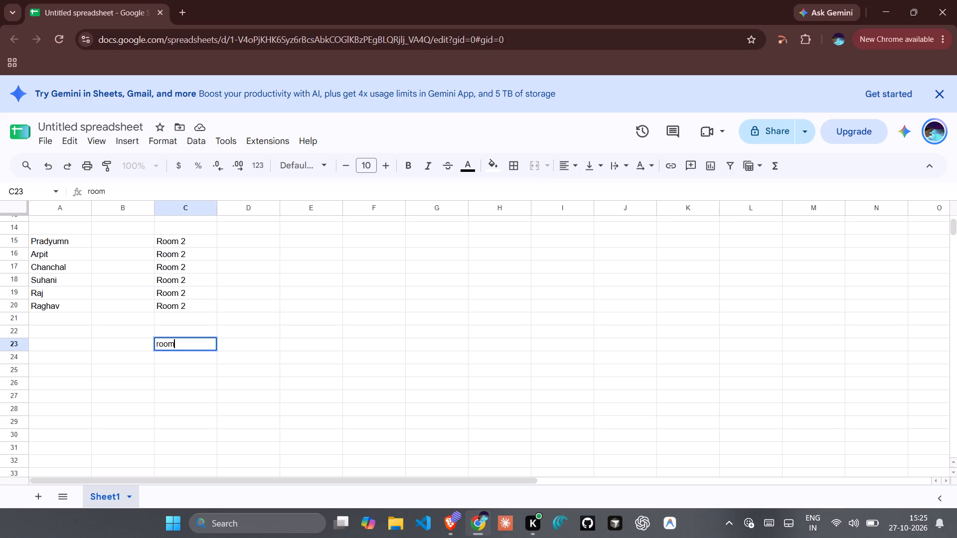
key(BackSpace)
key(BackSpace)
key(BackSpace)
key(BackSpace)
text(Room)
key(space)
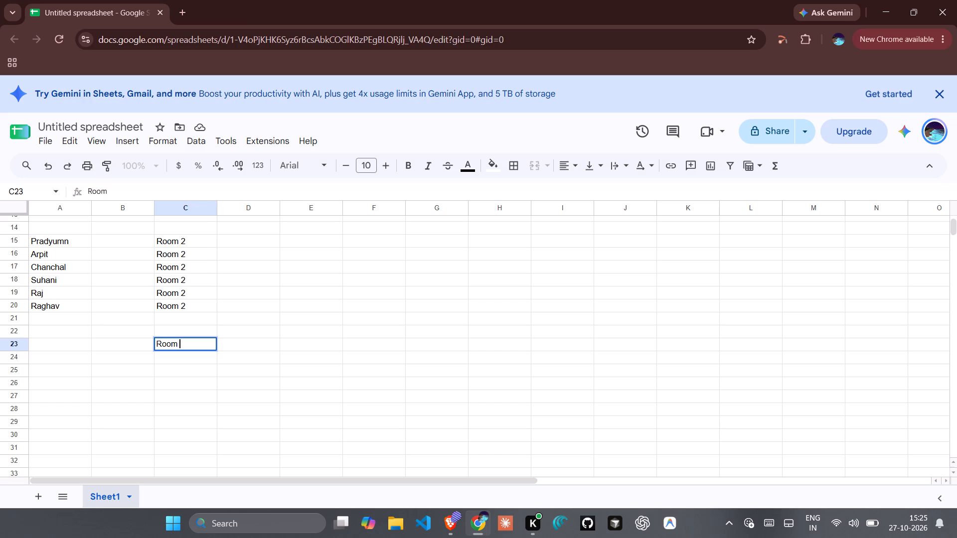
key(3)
click(62, 346)
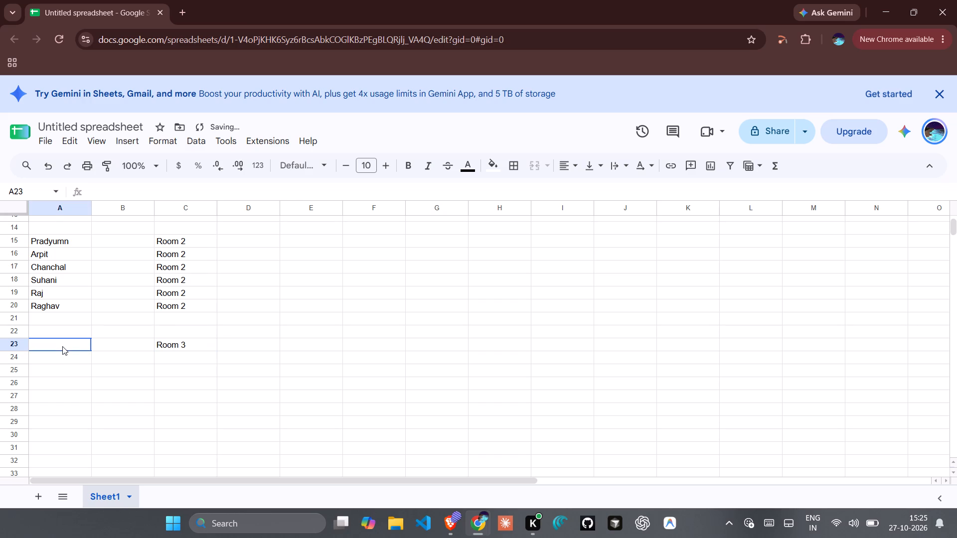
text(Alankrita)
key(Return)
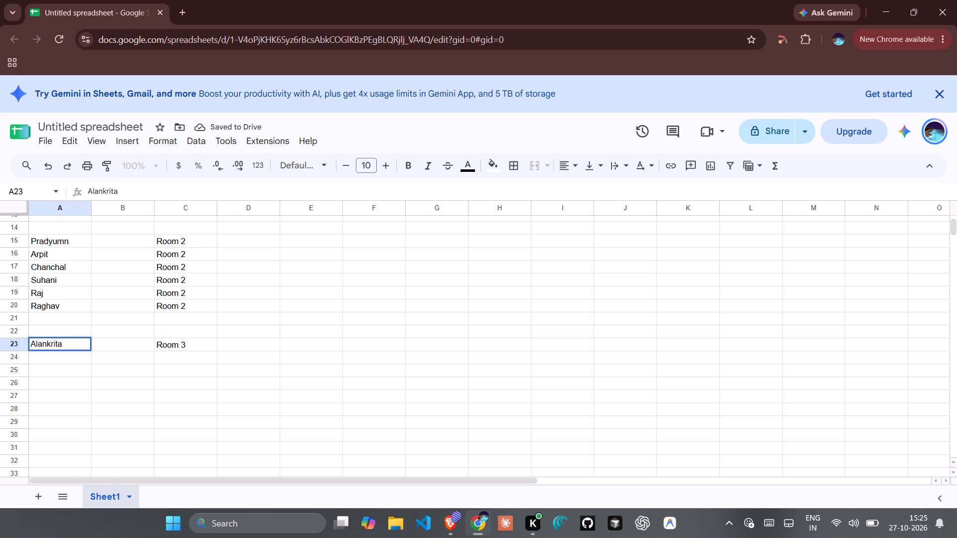
Enter Supriya, Pari, Dev with the surname, and Nitin in cells A24 to A27, below Alankrita.
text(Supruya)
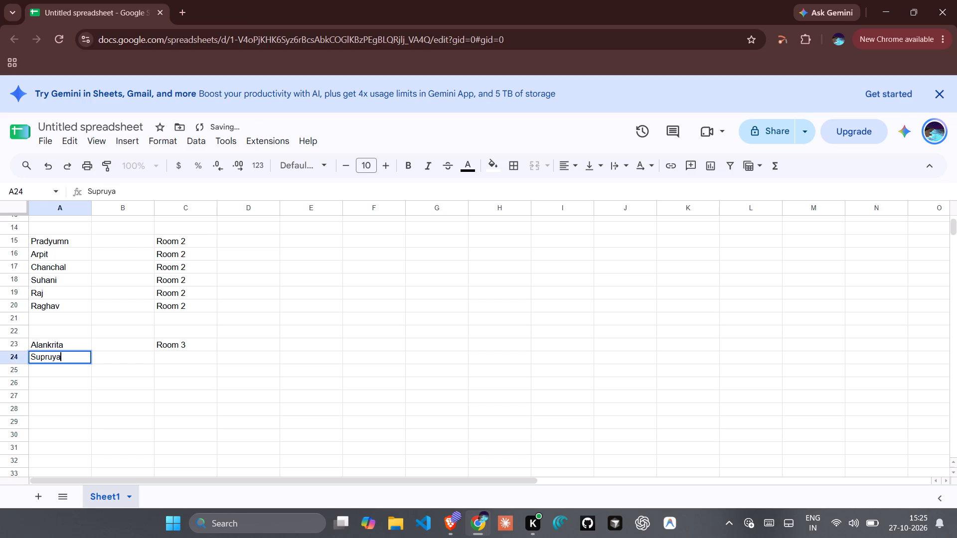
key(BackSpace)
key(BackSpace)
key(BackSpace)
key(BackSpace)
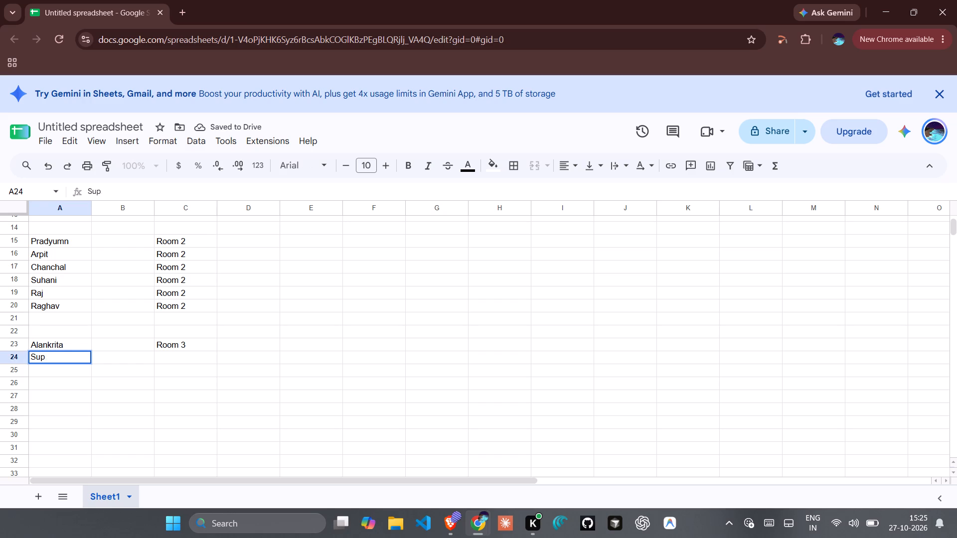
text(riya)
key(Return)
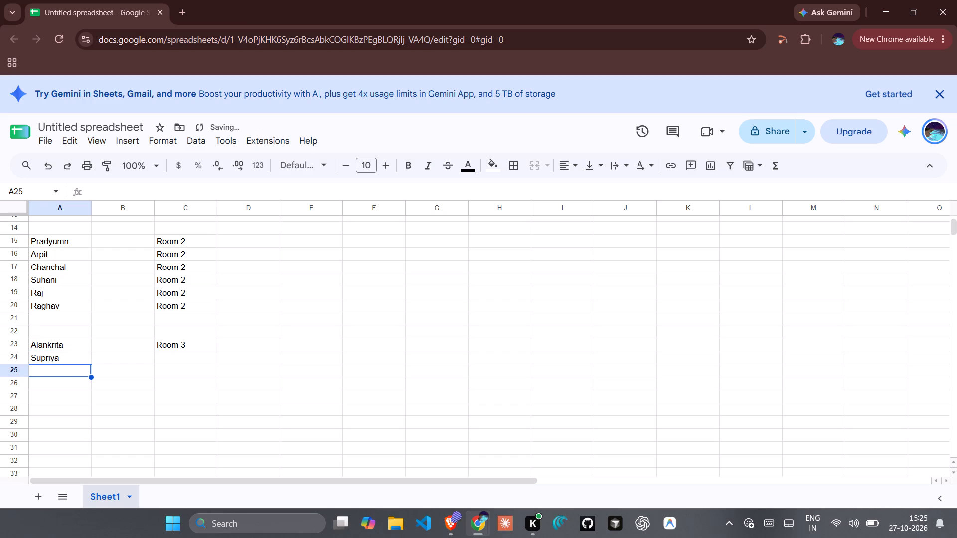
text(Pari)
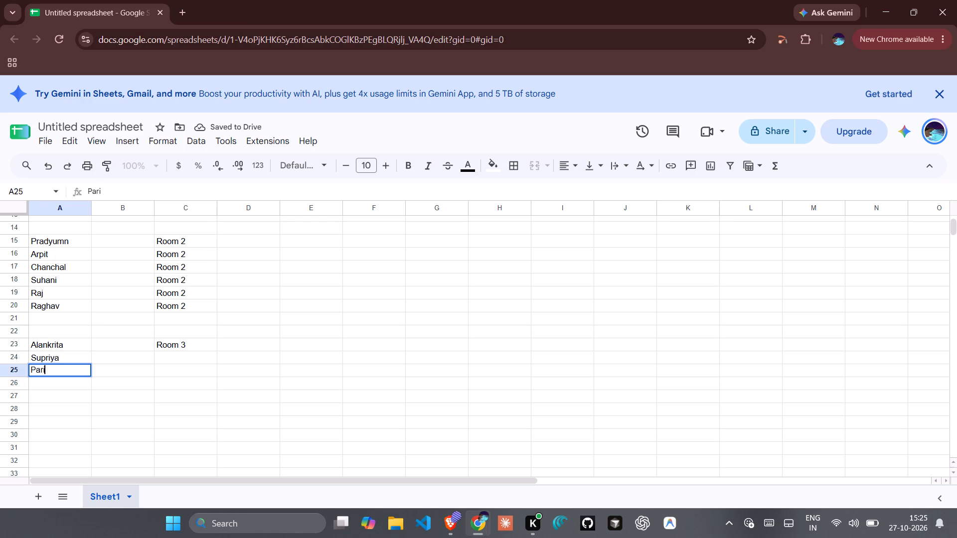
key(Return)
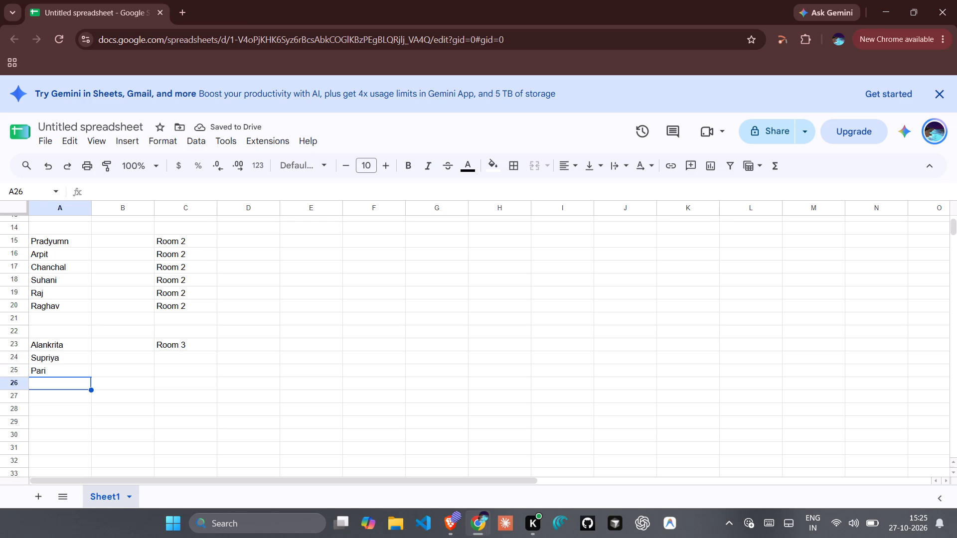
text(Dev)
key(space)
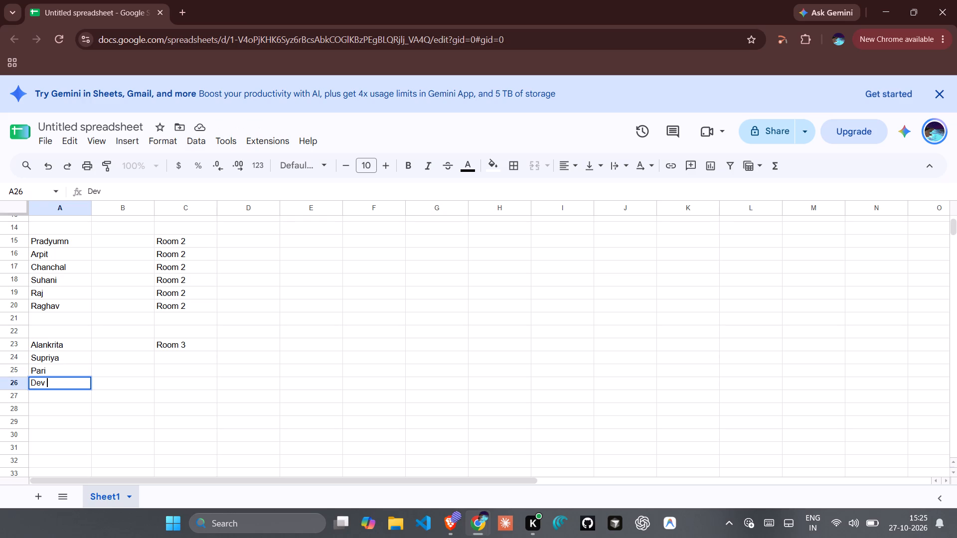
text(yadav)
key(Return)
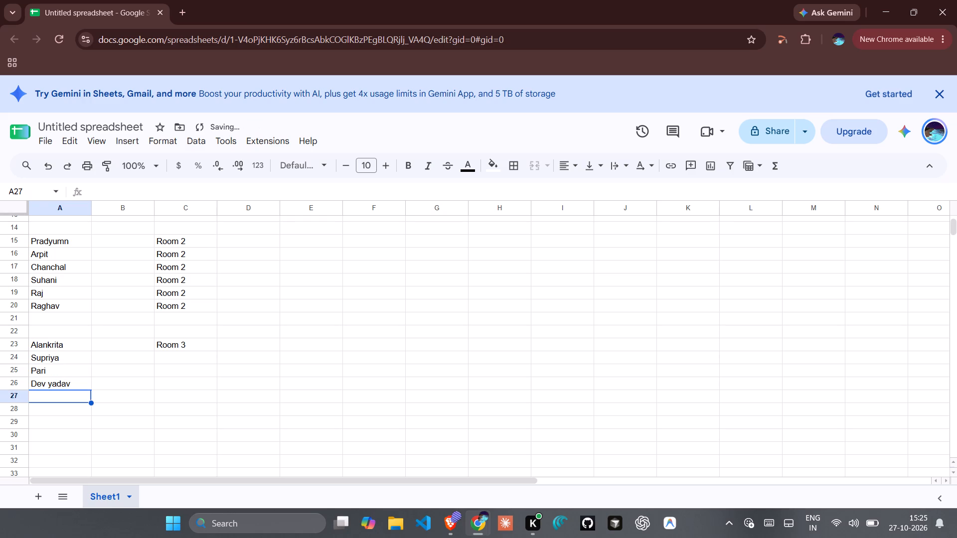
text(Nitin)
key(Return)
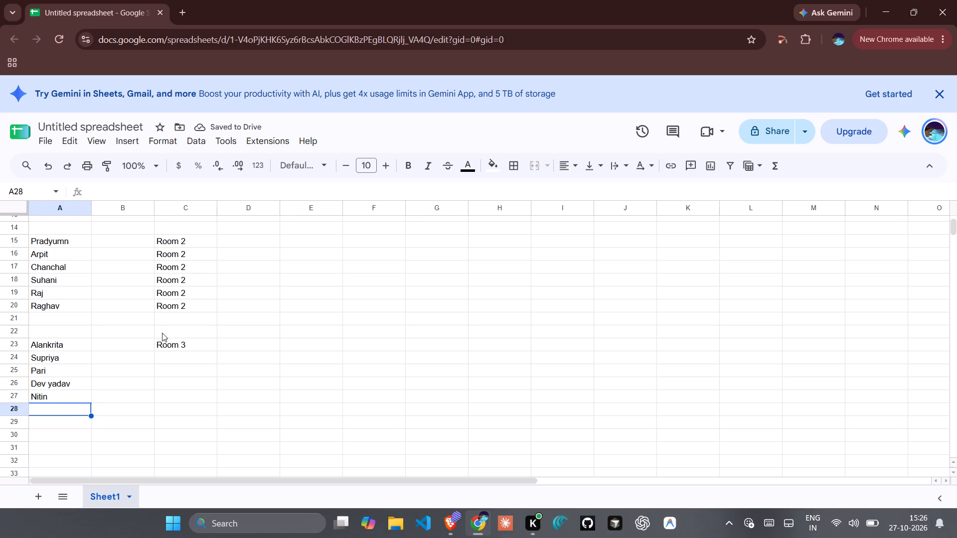
Enter Room 3 as the location in cells C24 to C27 for the rest of the fourth group.
click(179, 356)
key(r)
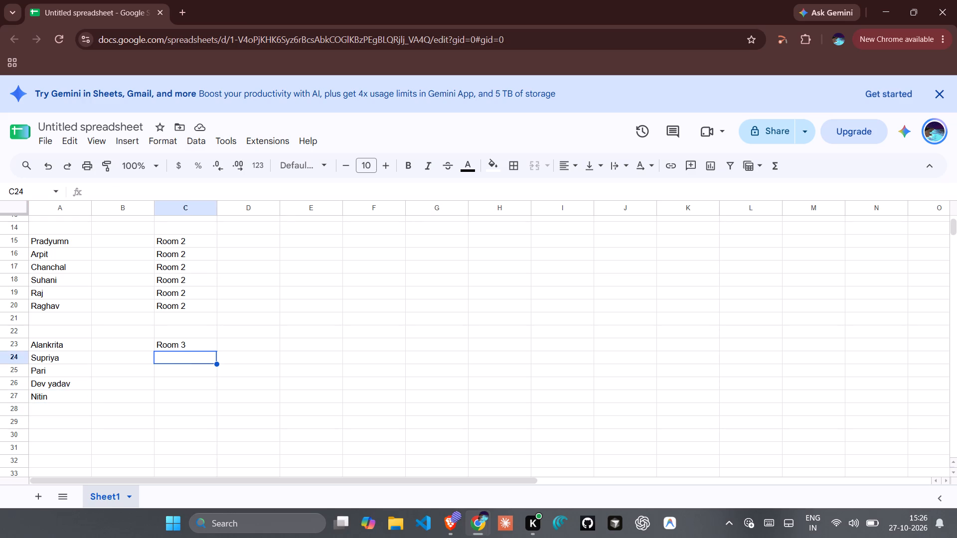
key(Return)
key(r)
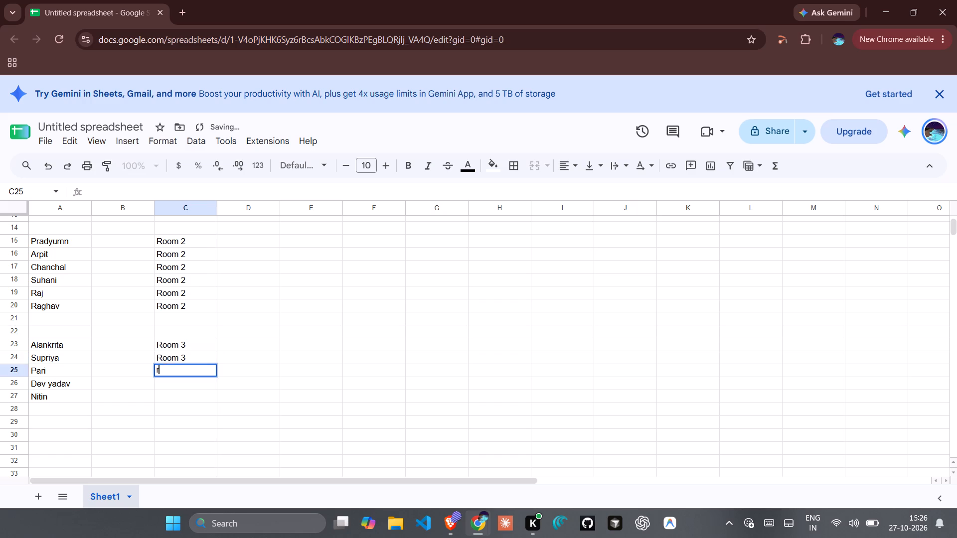
key(Return)
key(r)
key(Return)
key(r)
key(Return)
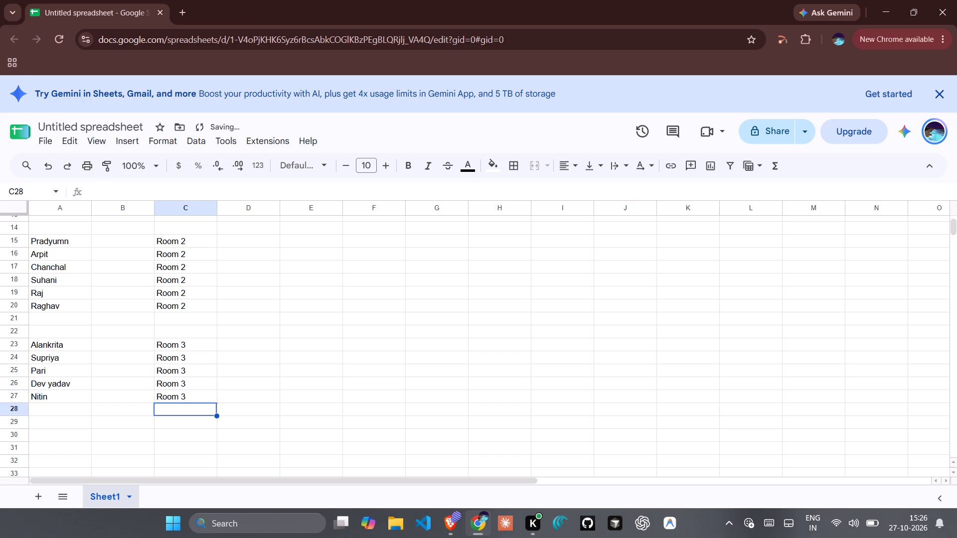
Enter the name Amiya in cell A7, directly above the Room 1 group.
click(344, 317)
scroll(344, 317, up, 4)
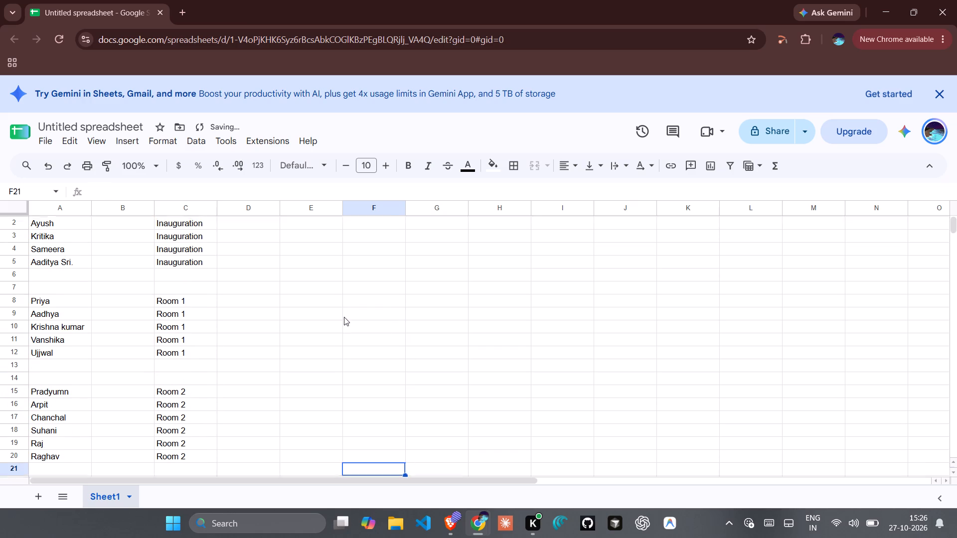
scroll(344, 317, up, 3)
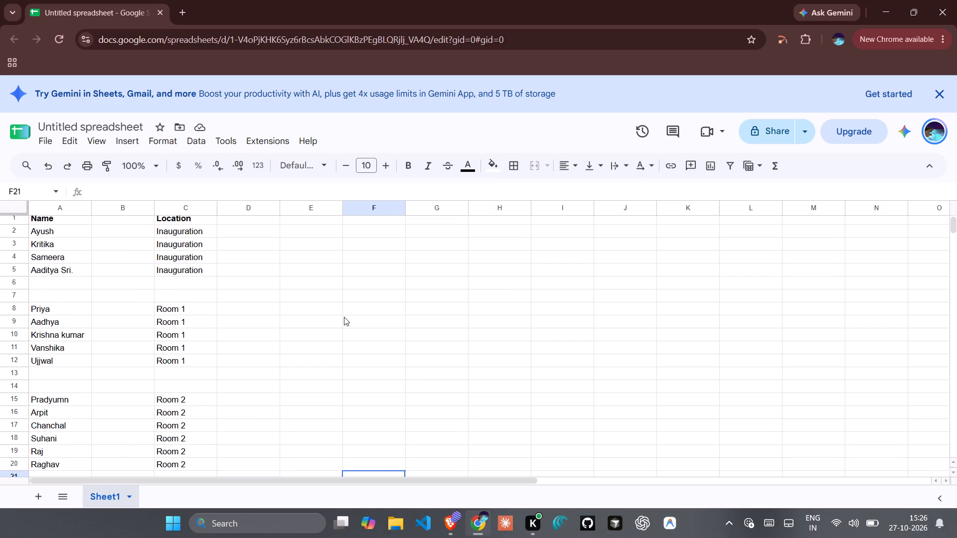
scroll(344, 317, down, 3)
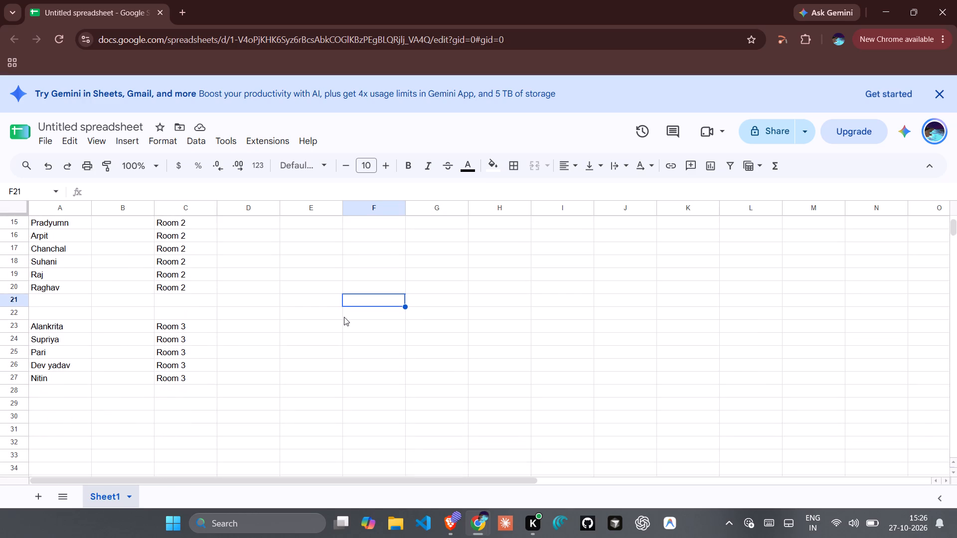
scroll(344, 317, down, 1)
scroll(344, 317, up, 5)
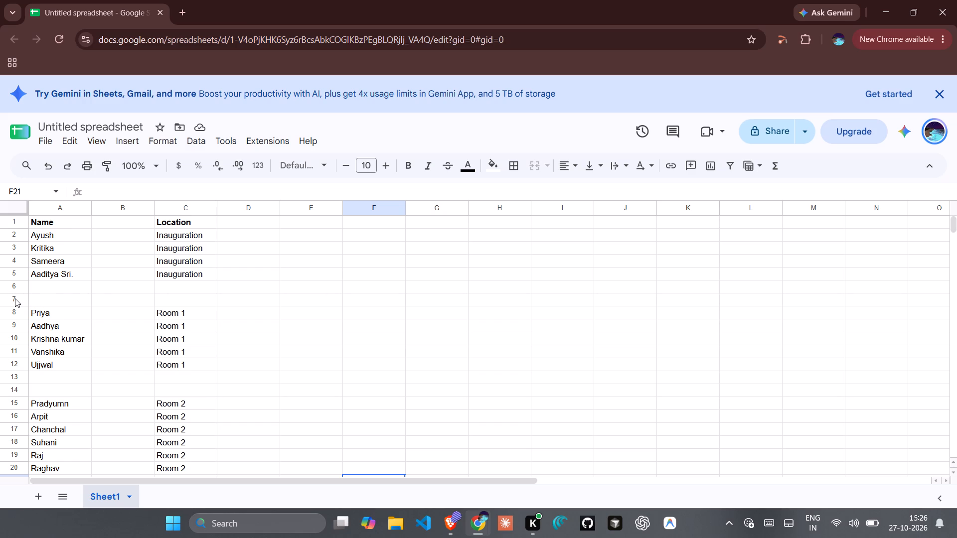
click(49, 300)
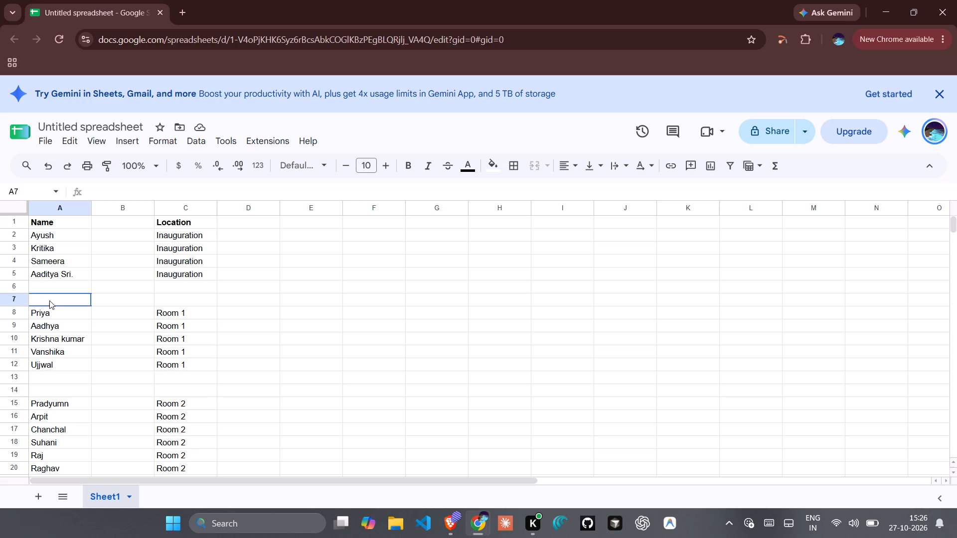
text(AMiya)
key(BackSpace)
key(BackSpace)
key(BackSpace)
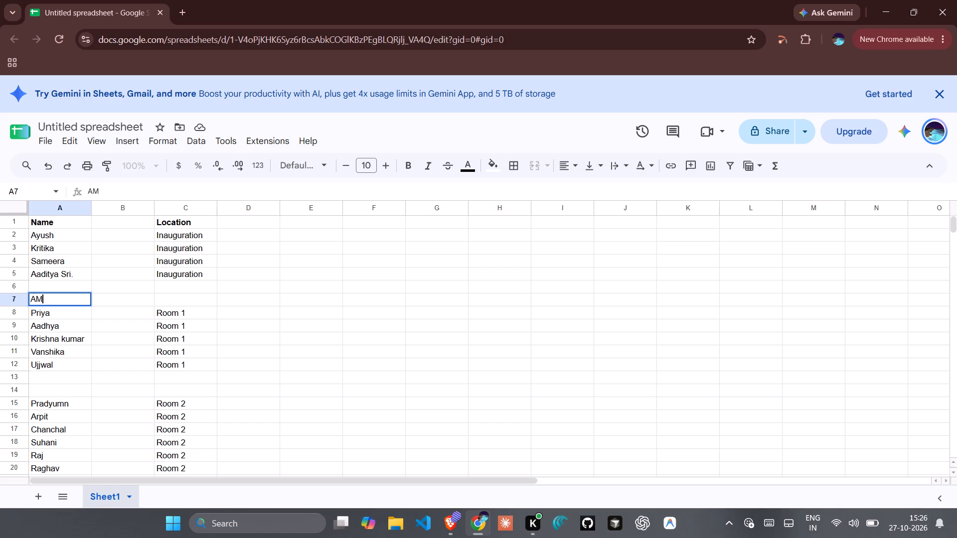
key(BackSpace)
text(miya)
Enter Registration as the location for Amiya in cell C7.
click(169, 298)
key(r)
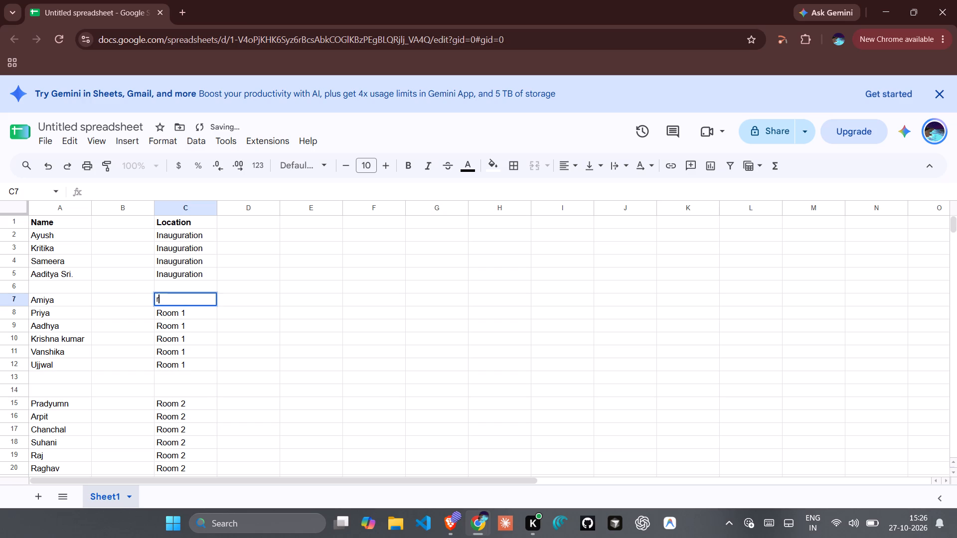
key(BackSpace)
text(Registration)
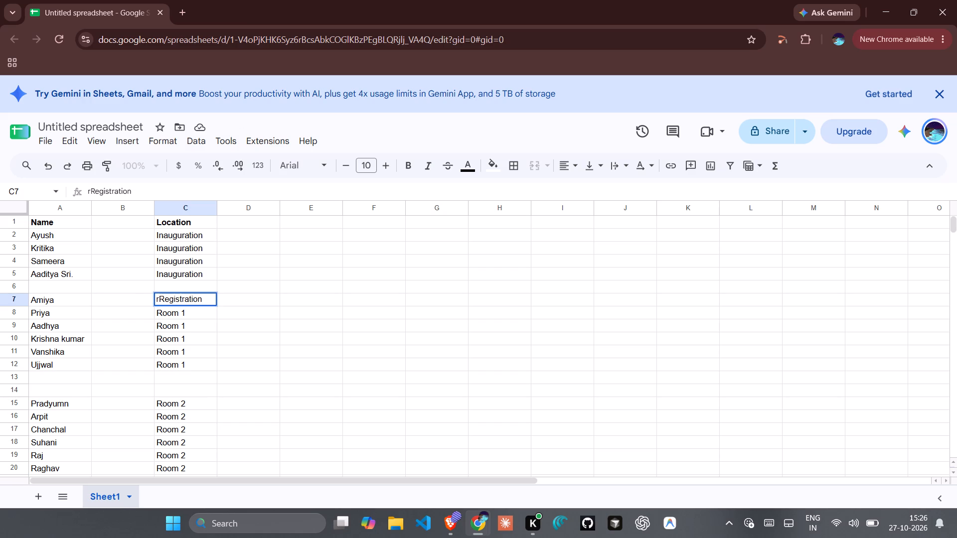
click(160, 301)
key(BackSpace)
click(77, 299)
key(Return)
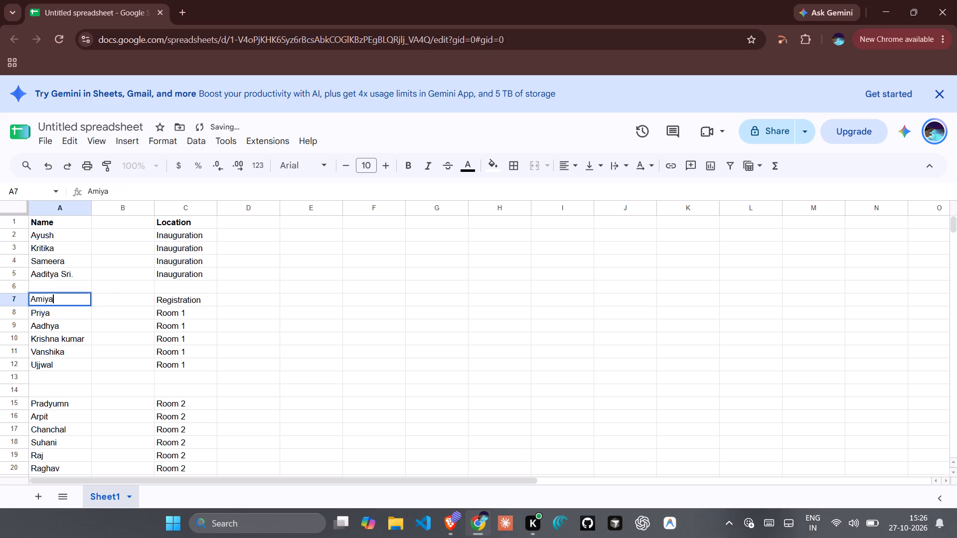
key(Return)
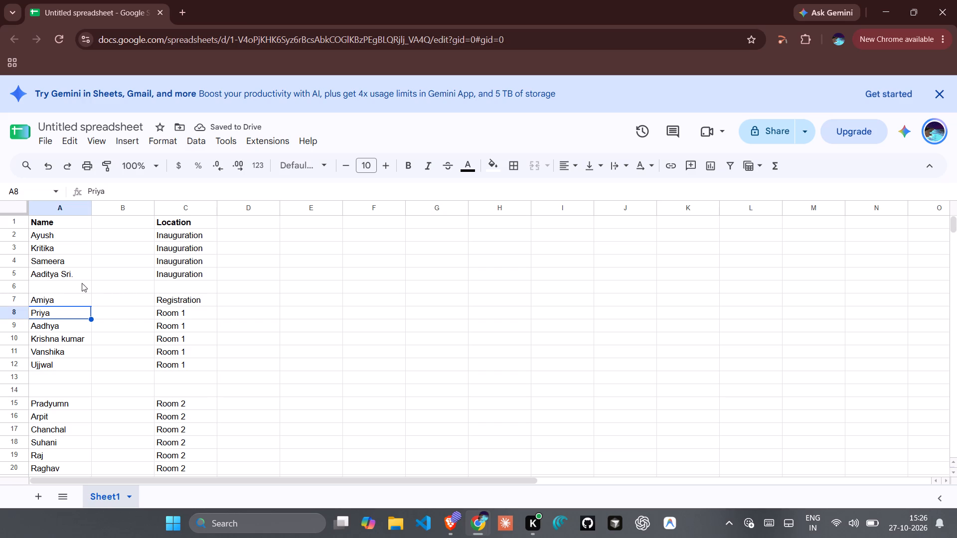
Insert four blank rows below row 7, between Amiya and the Room 1 group.
click(15, 301)
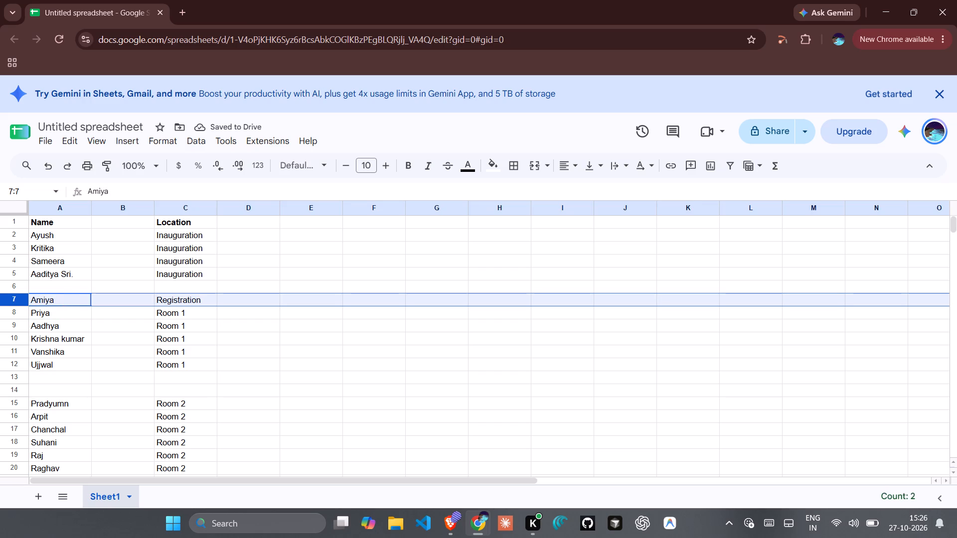
right_click(15, 301)
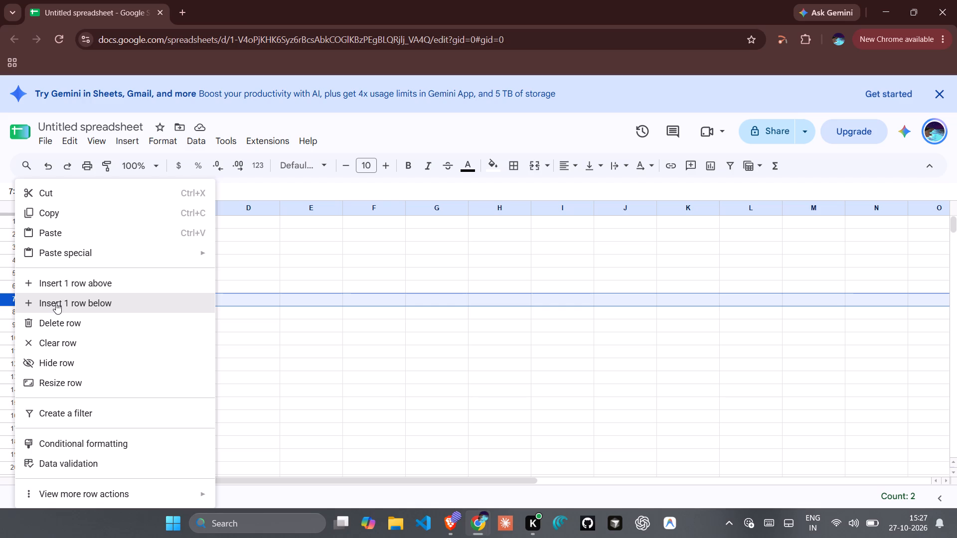
click(56, 303)
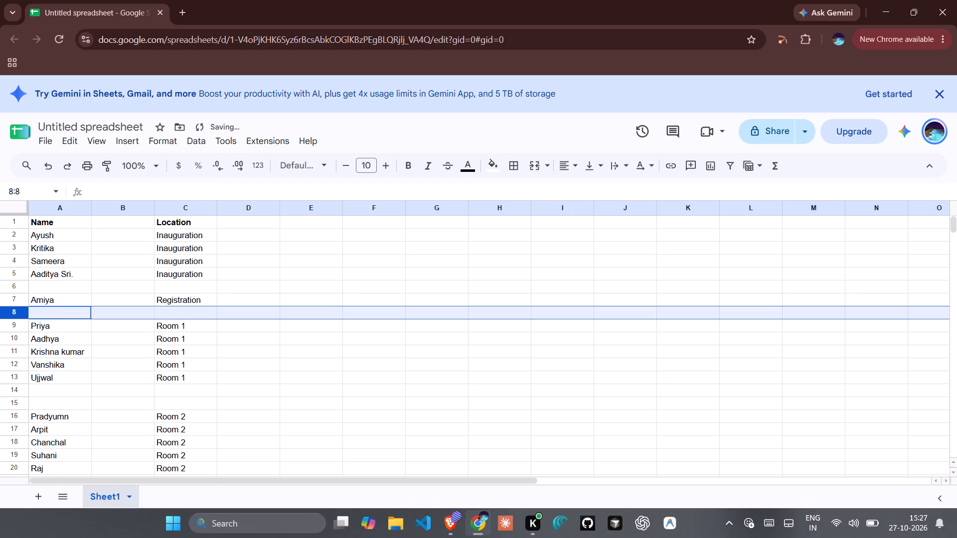
right_click(18, 311)
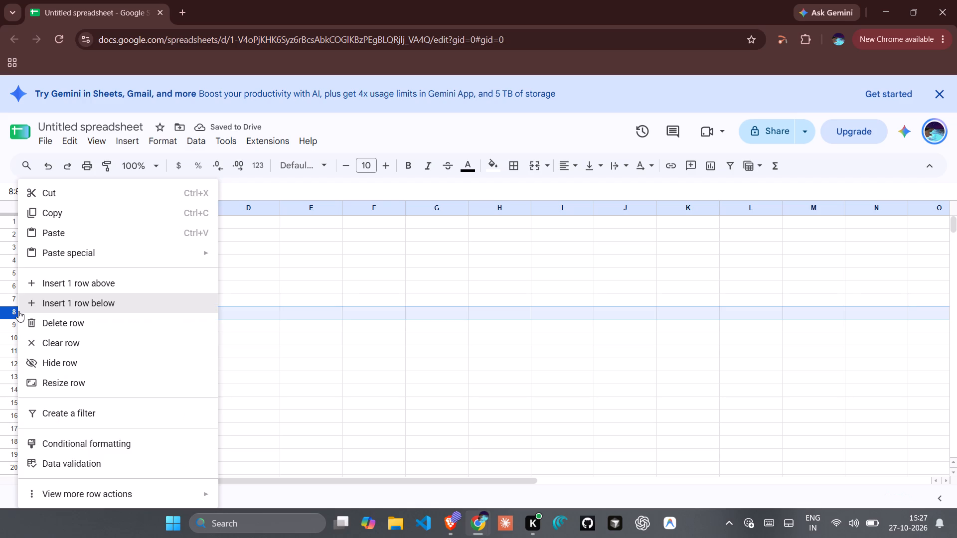
click(54, 306)
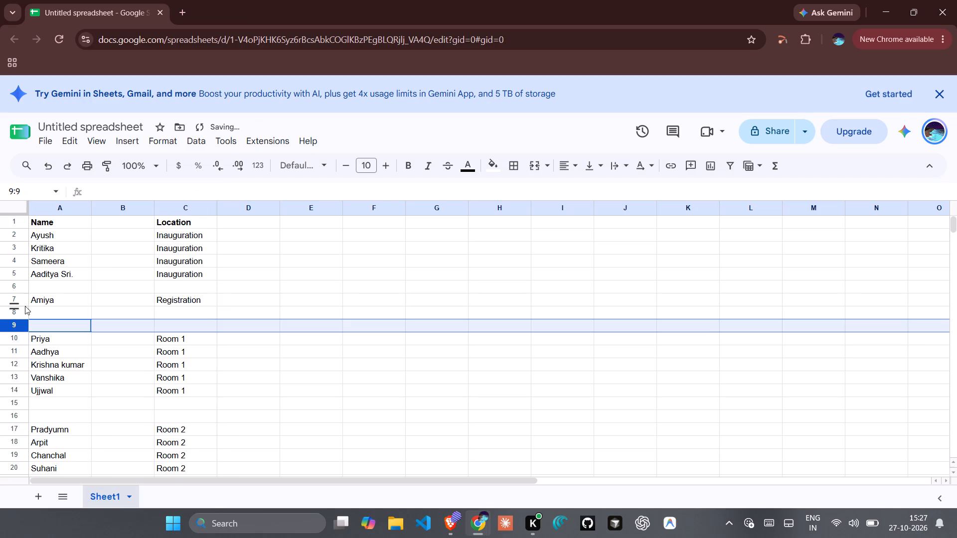
right_click(14, 325)
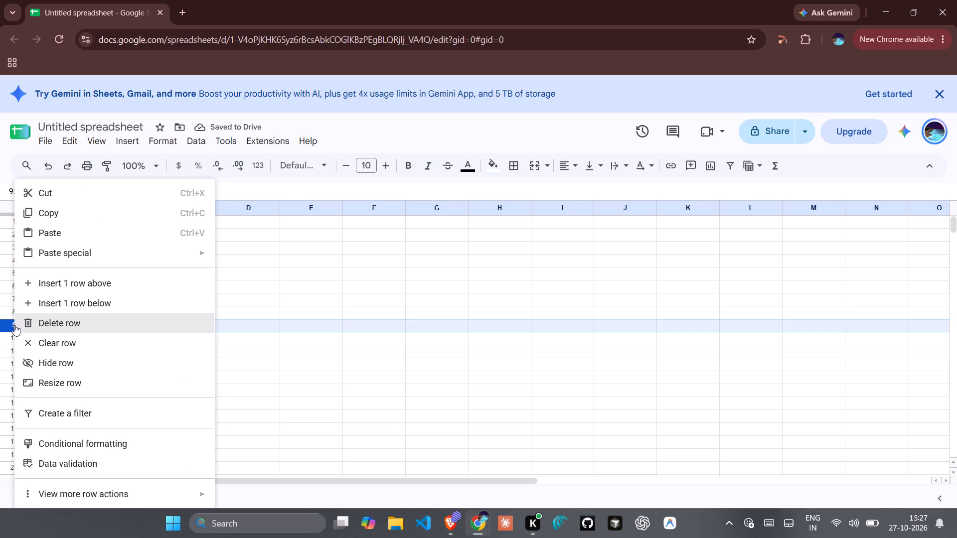
click(72, 301)
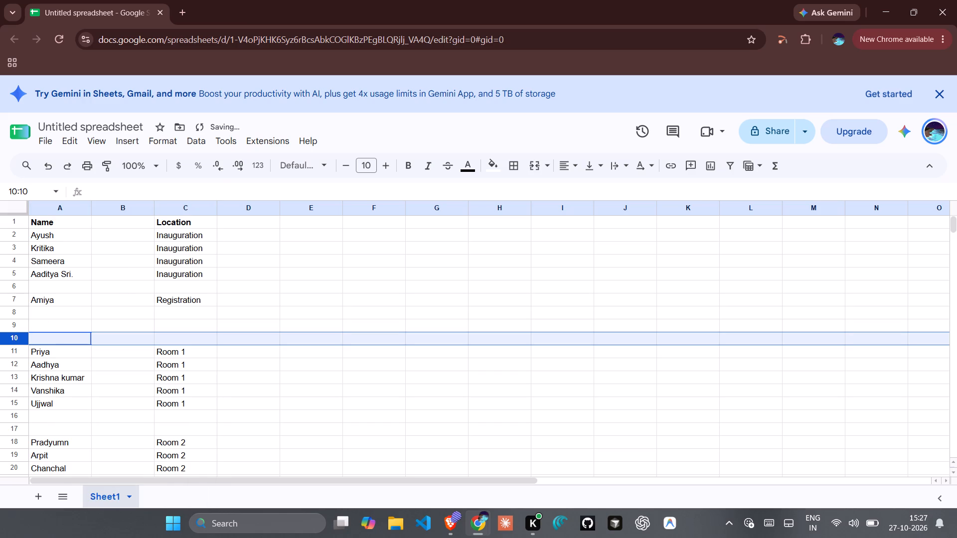
right_click(14, 340)
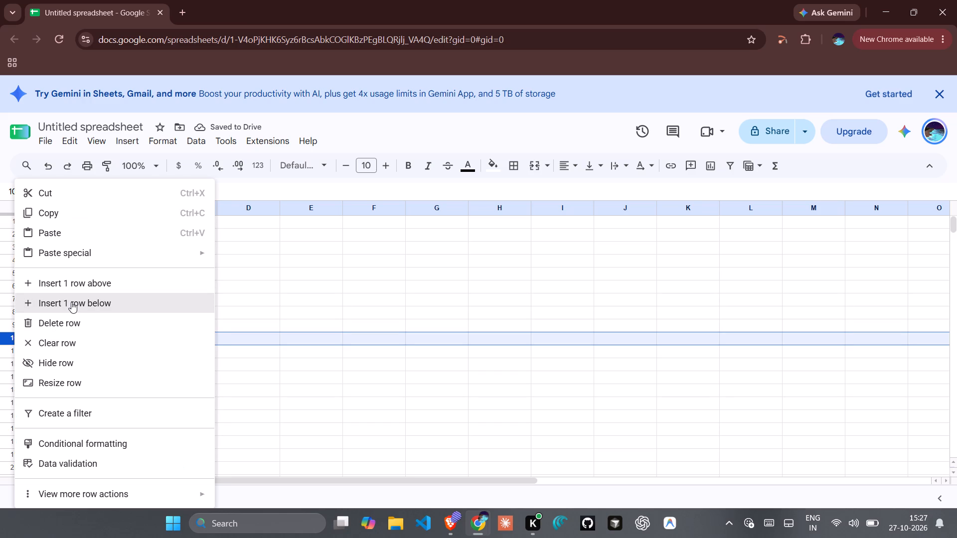
click(71, 302)
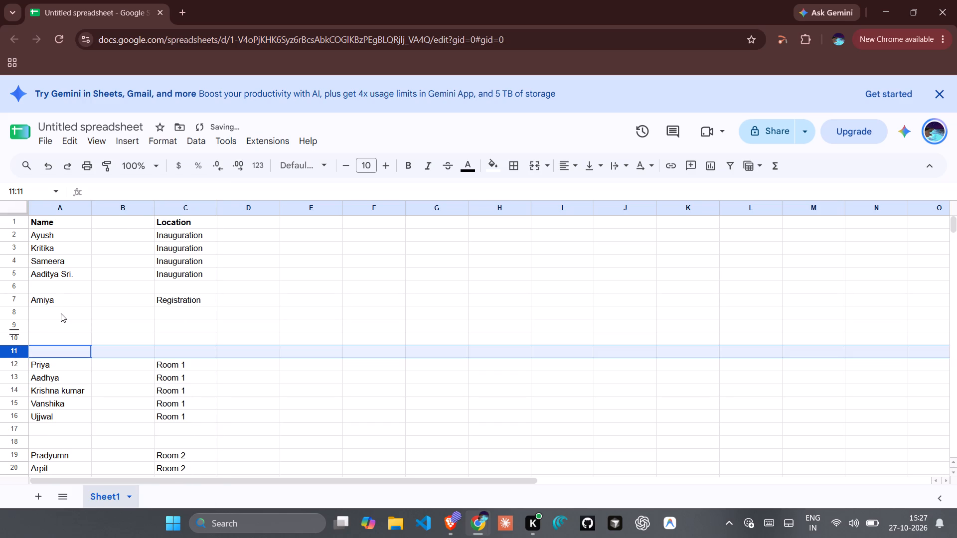
Enter Saumya, Anshini, Muskan and Rohit in cells A8 to A11, below Amiya.
click(61, 313)
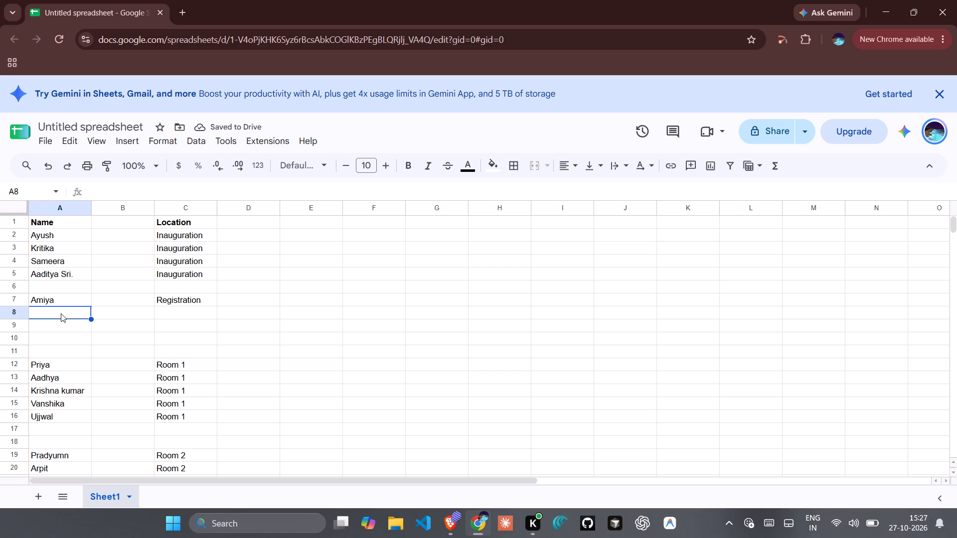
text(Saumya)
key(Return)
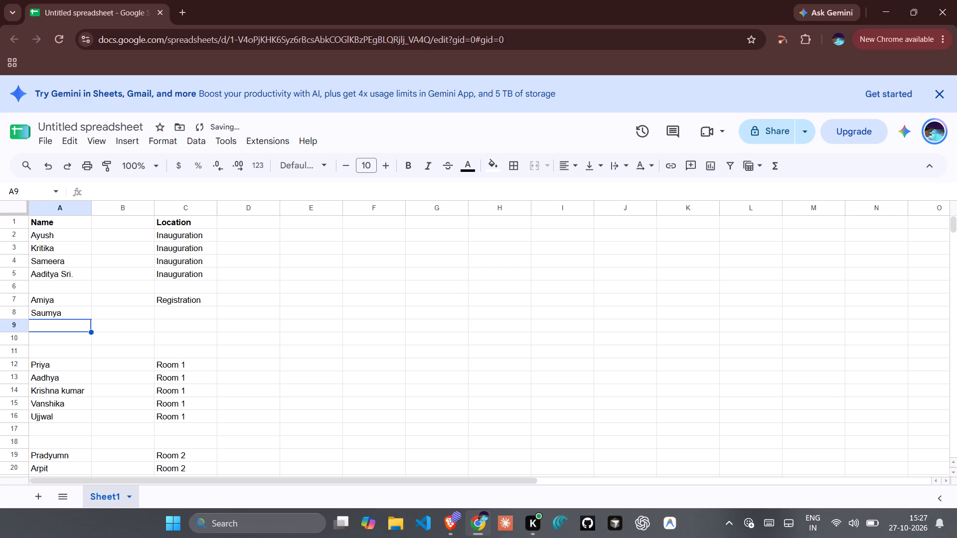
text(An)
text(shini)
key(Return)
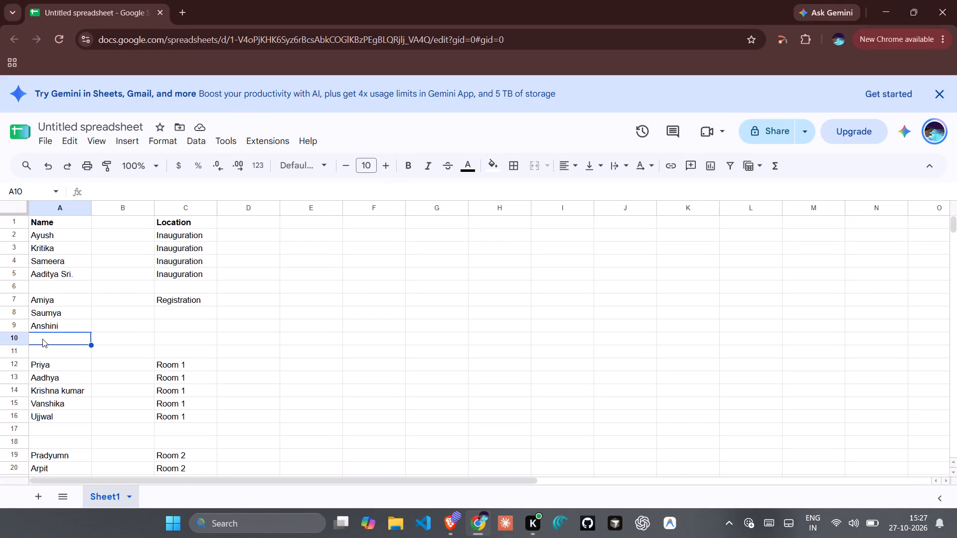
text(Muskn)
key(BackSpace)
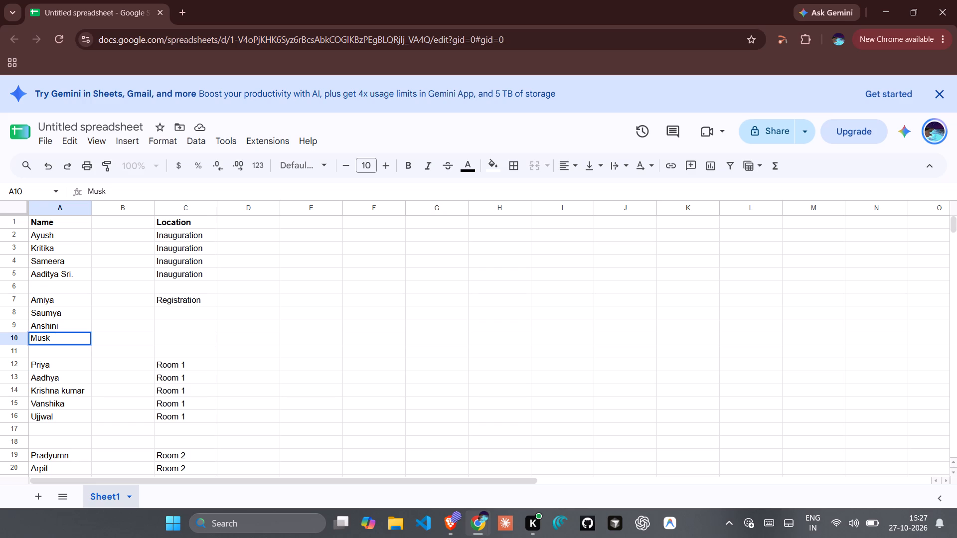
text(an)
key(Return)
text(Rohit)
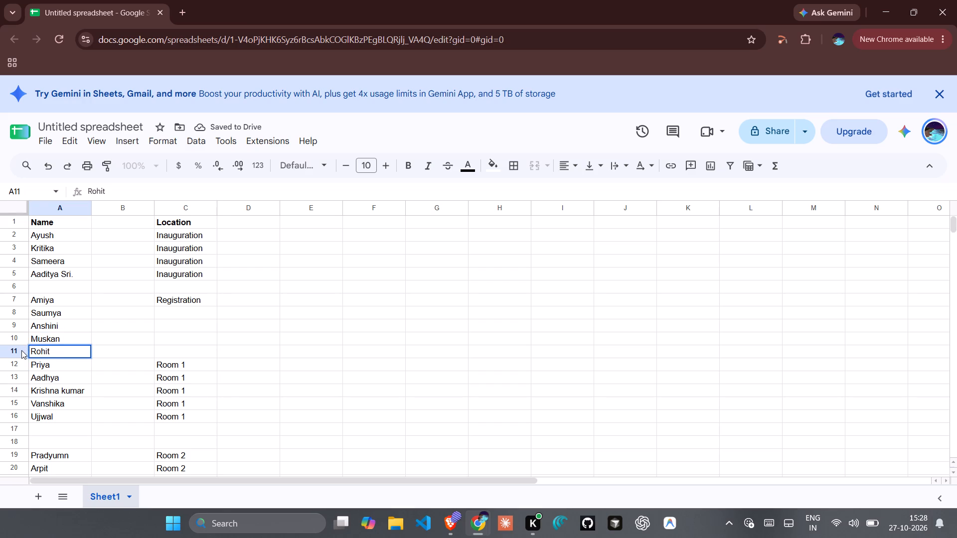
Insert one blank row below row 11 to separate Rohit from the Room 1 group.
right_click(21, 350)
click(114, 312)
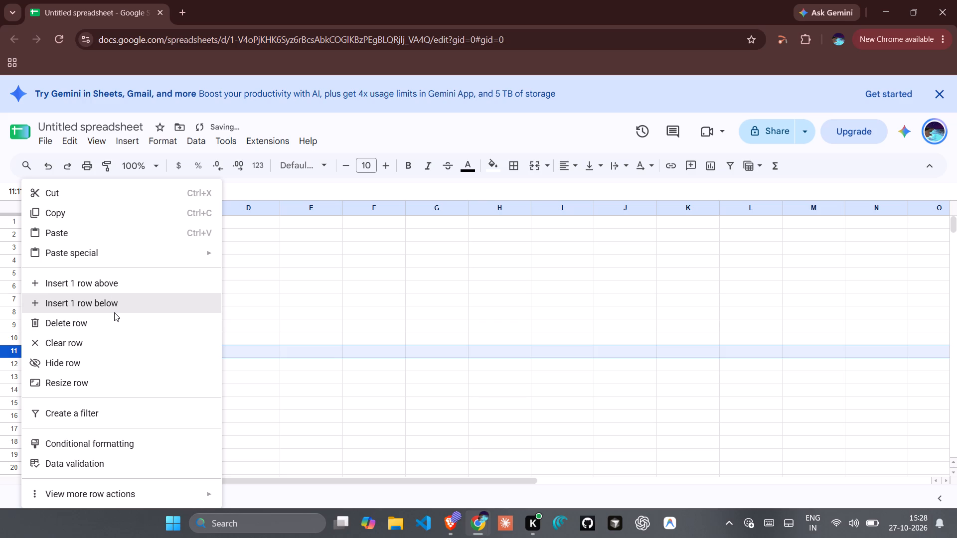
Enter Registration as the location in cells C8 to C11 for the rest of the group.
click(170, 312)
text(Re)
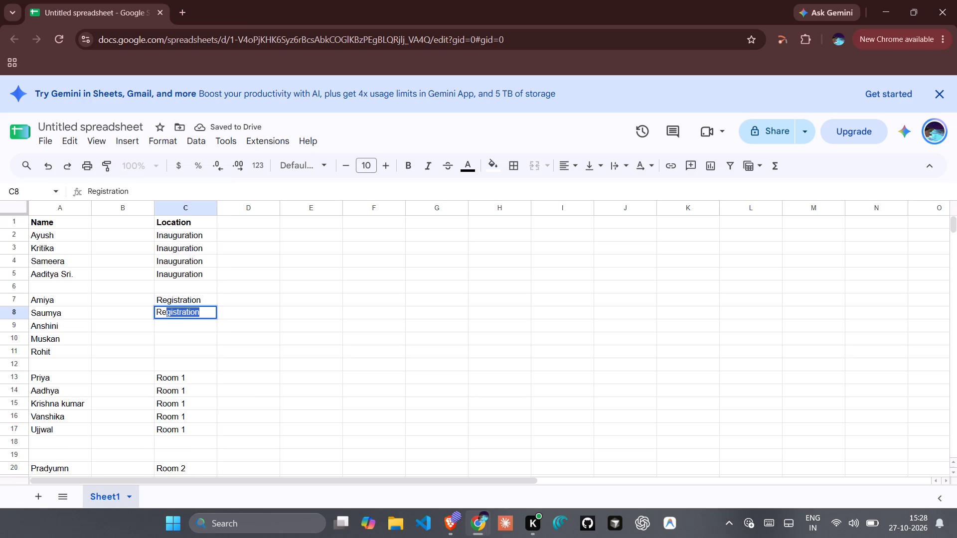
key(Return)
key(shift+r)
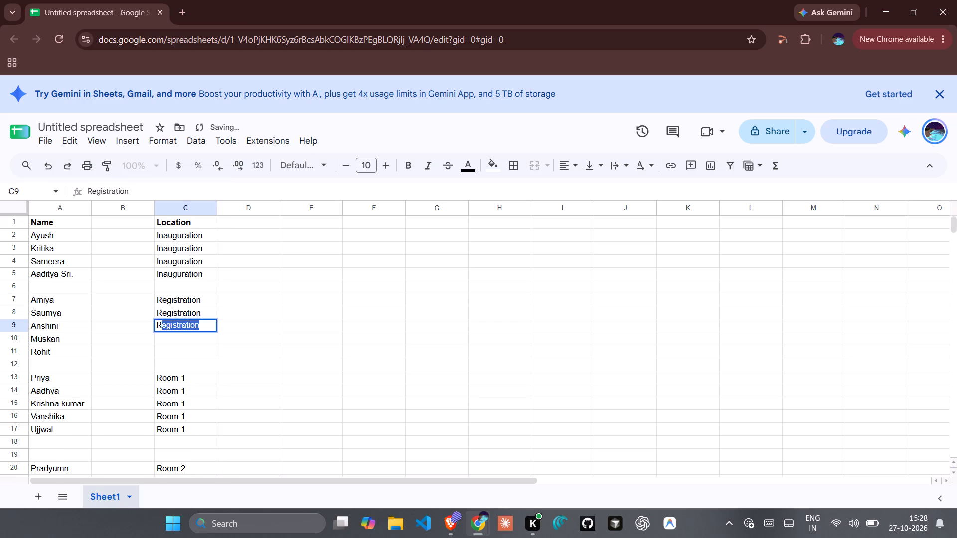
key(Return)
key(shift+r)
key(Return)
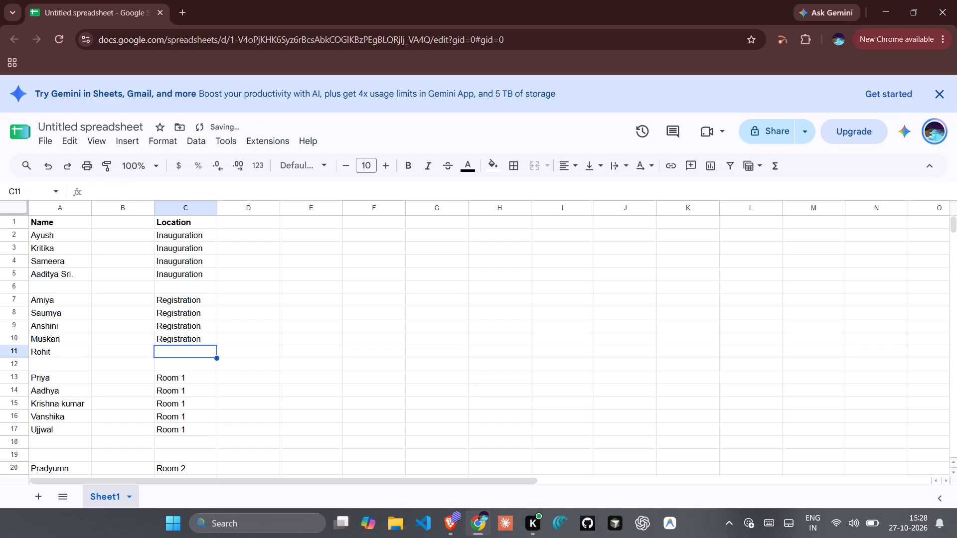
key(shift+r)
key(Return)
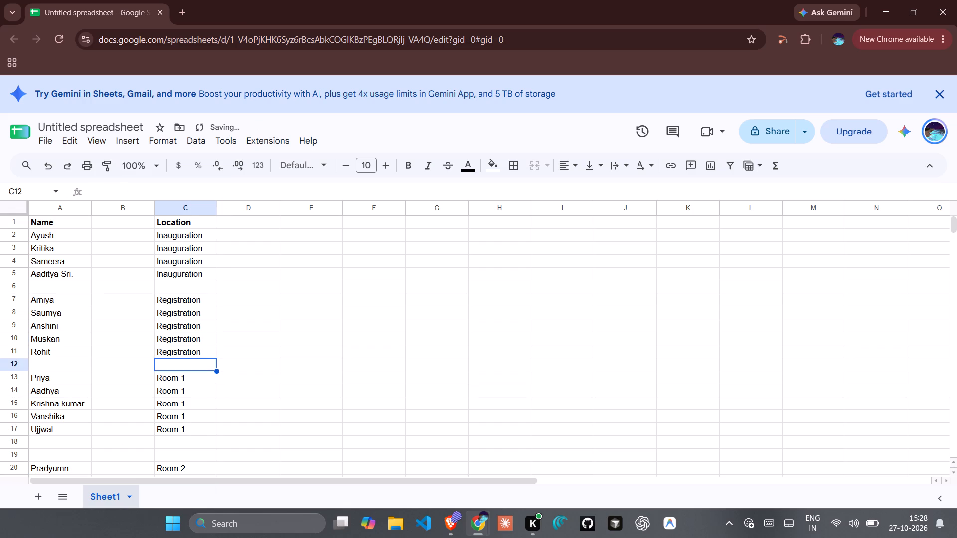
click(326, 335)
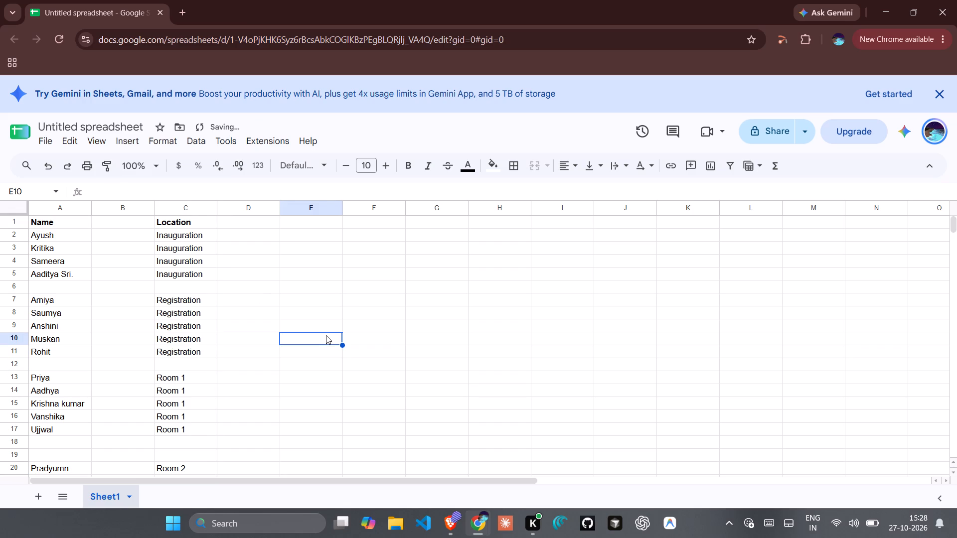
Insert one blank row below row 6, between the Inauguration and Registration groups.
click(12, 285)
right_click(12, 285)
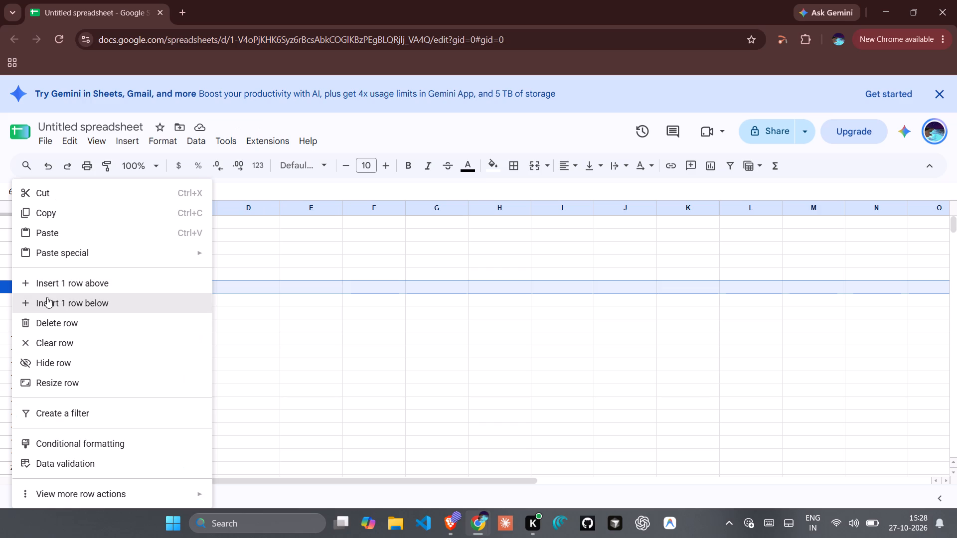
click(48, 299)
scroll(108, 359, down, 1)
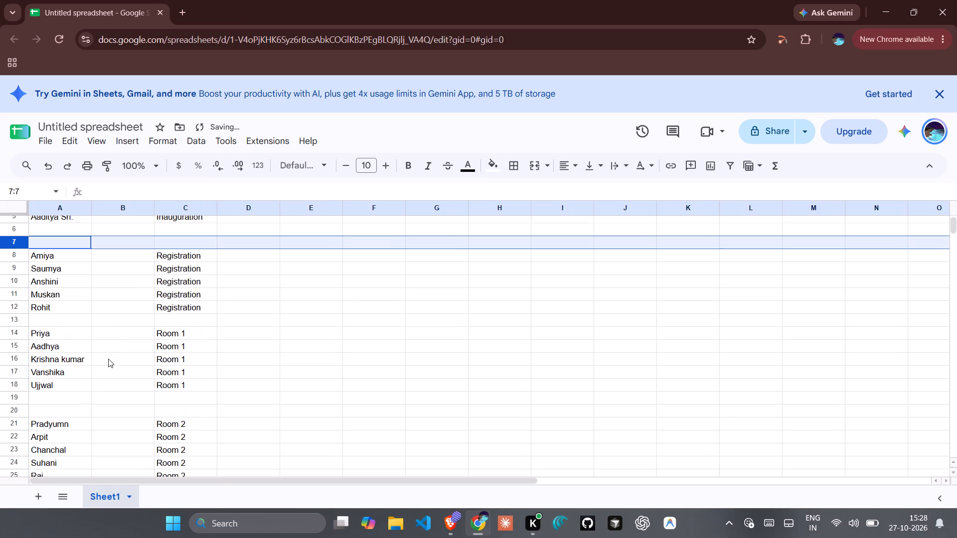
Insert one blank row below row 13 to widen the gap between the Registration and Room 1 groups.
click(17, 318)
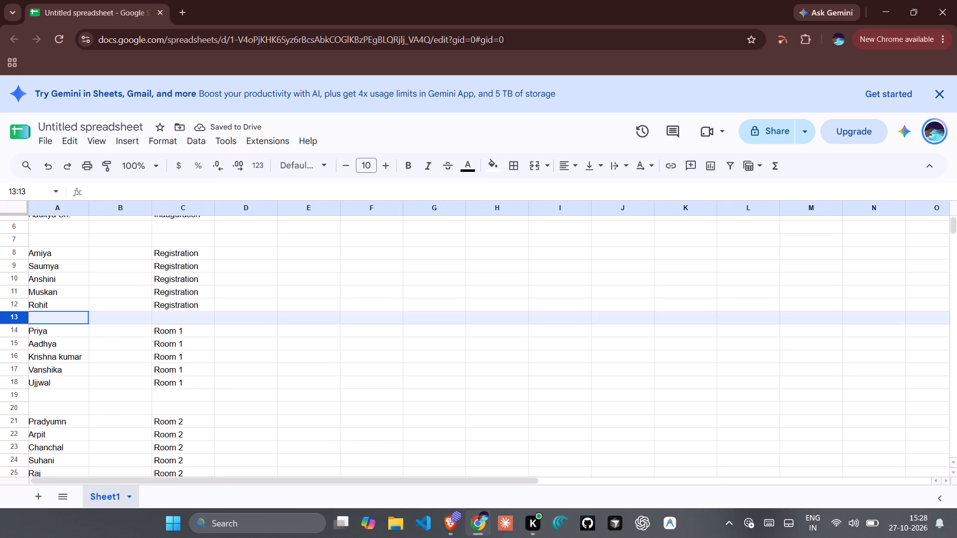
right_click(17, 318)
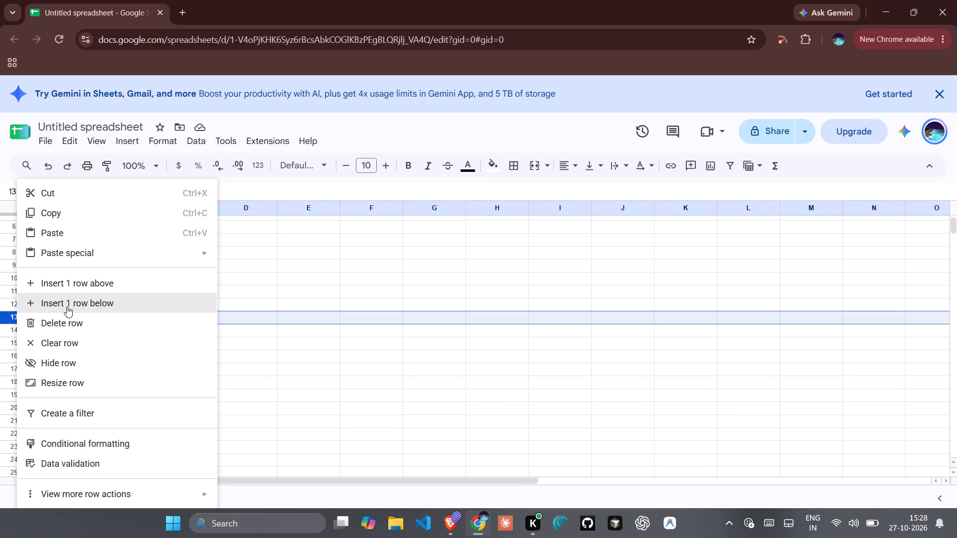
click(67, 306)
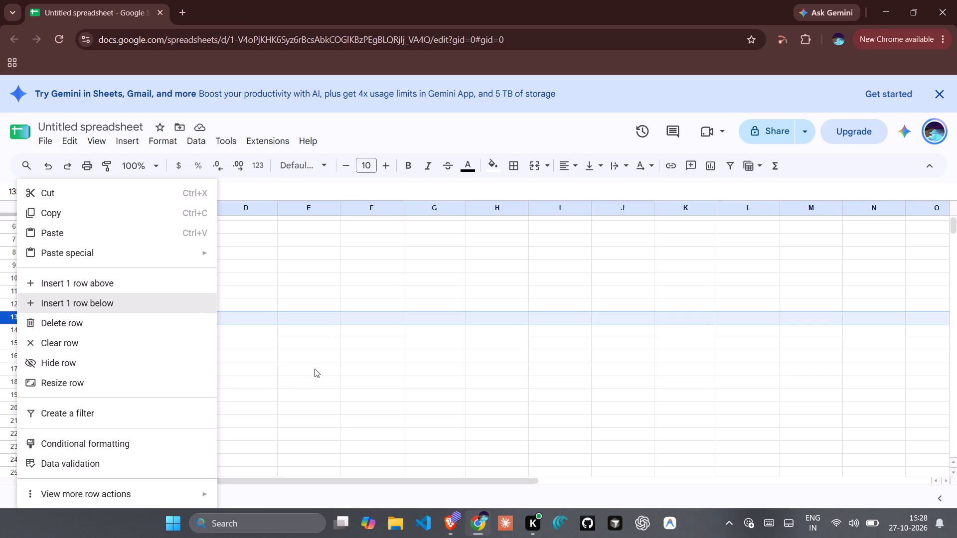
click(315, 370)
Review the names, locations and spacing of all groups from Inauguration through Room 3.
scroll(315, 370, down, 2)
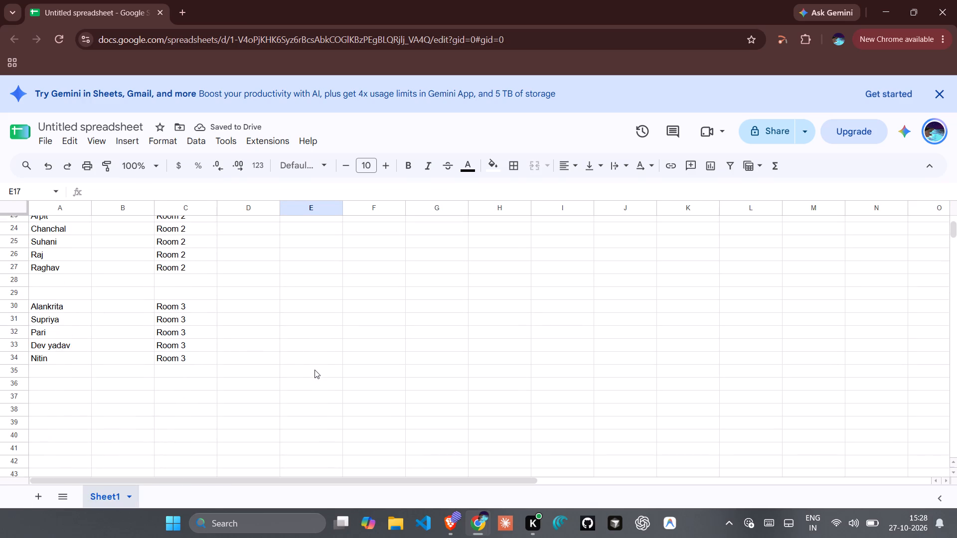
scroll(315, 370, down, 1)
scroll(315, 370, up, 9)
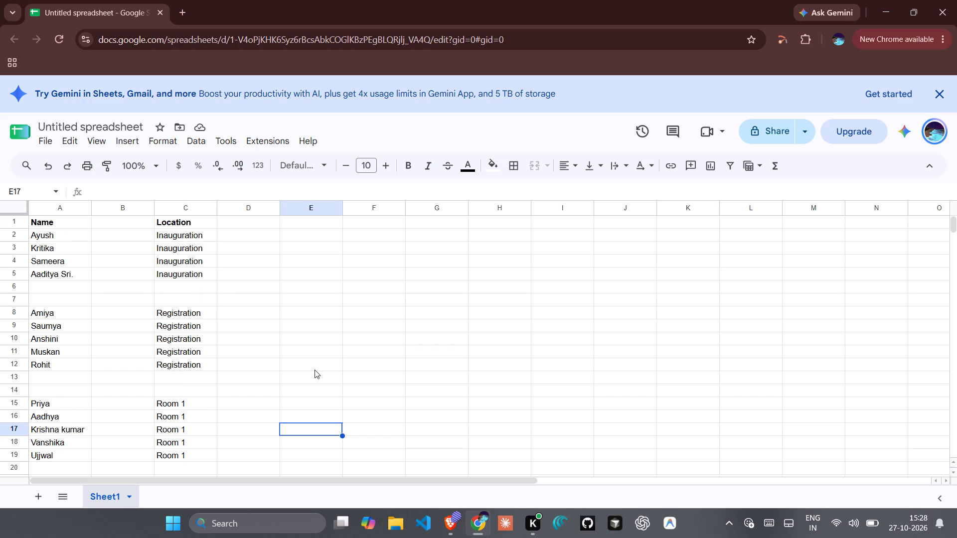
scroll(315, 370, down, 2)
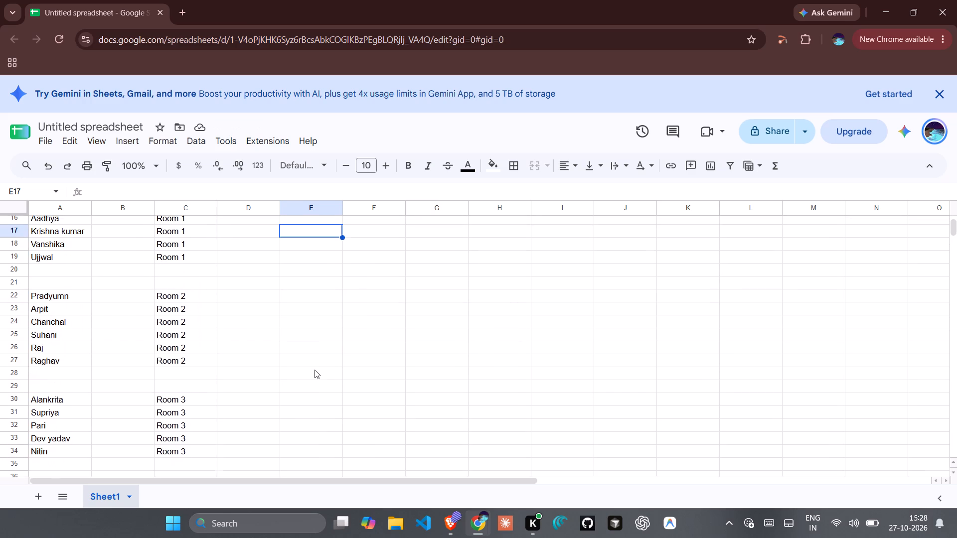
scroll(315, 370, down, 2)
scroll(315, 370, up, 5)
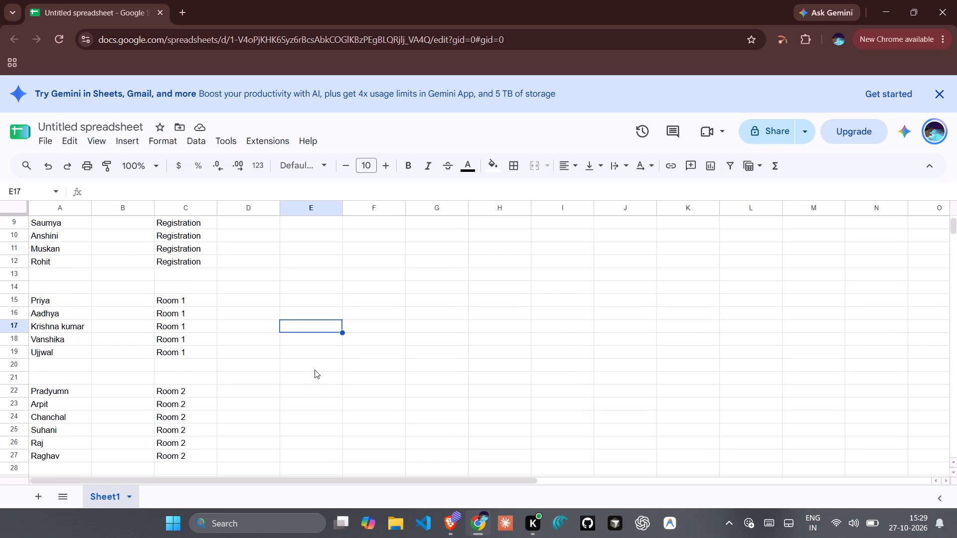
scroll(315, 370, up, 3)
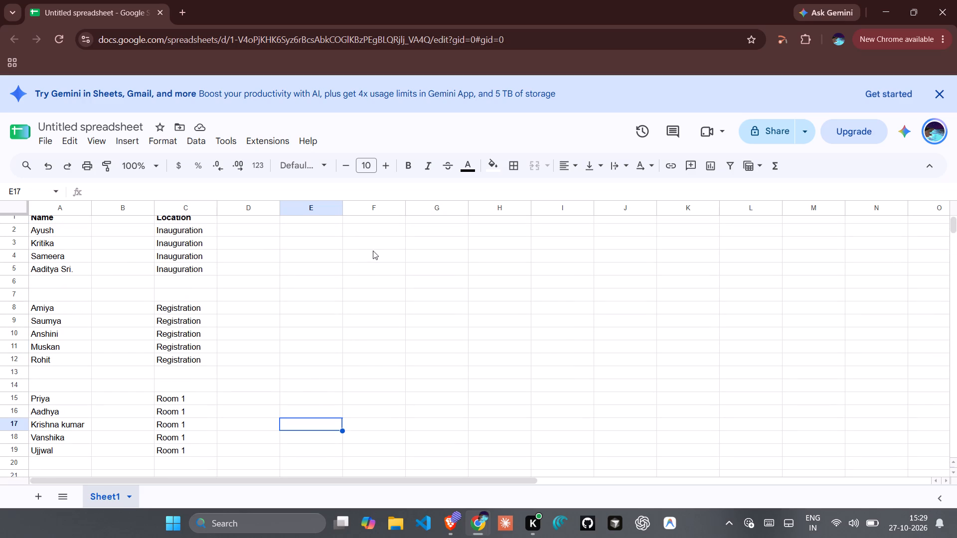
Enter the heading Remaining in cell F3 and make it bold.
click(386, 247)
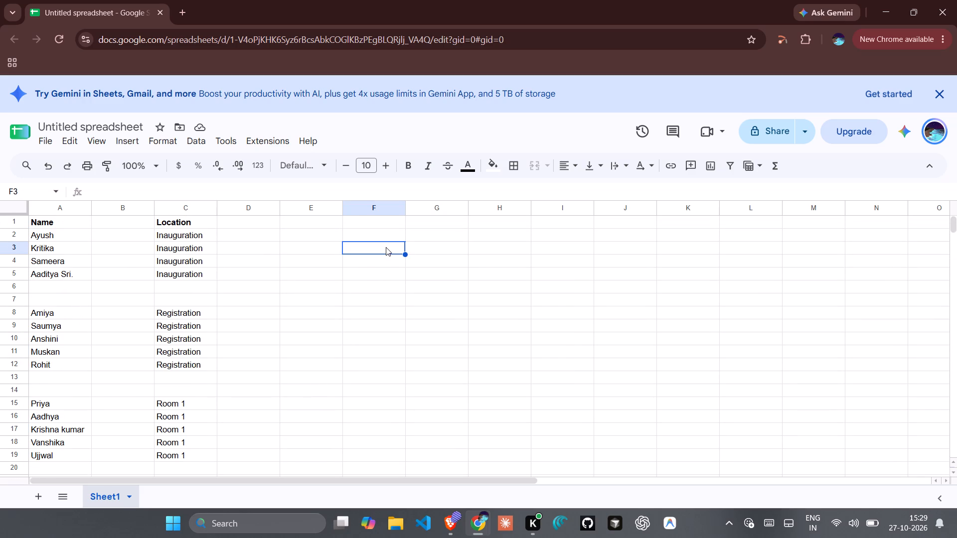
click(389, 248)
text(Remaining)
drag(385, 248, 339, 246)
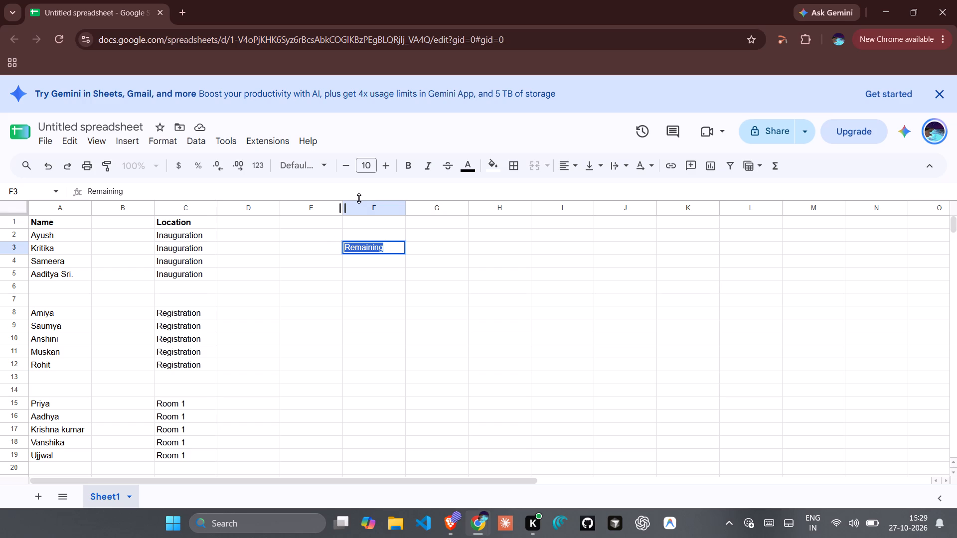
click(359, 198)
click(412, 164)
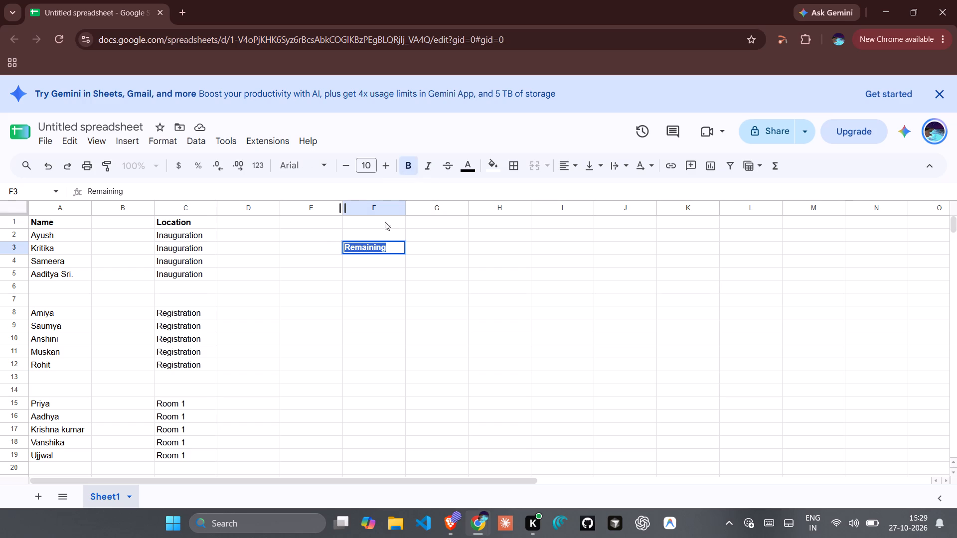
List Priyal, Krishna, Saksham, Aarav, Angha and Chirag under the Remaining heading, in cells F4 to F9.
click(381, 258)
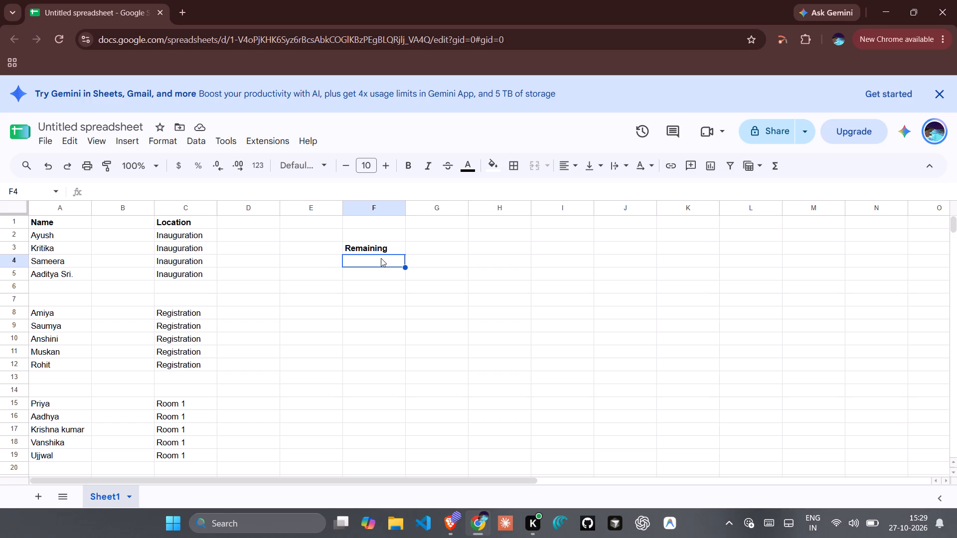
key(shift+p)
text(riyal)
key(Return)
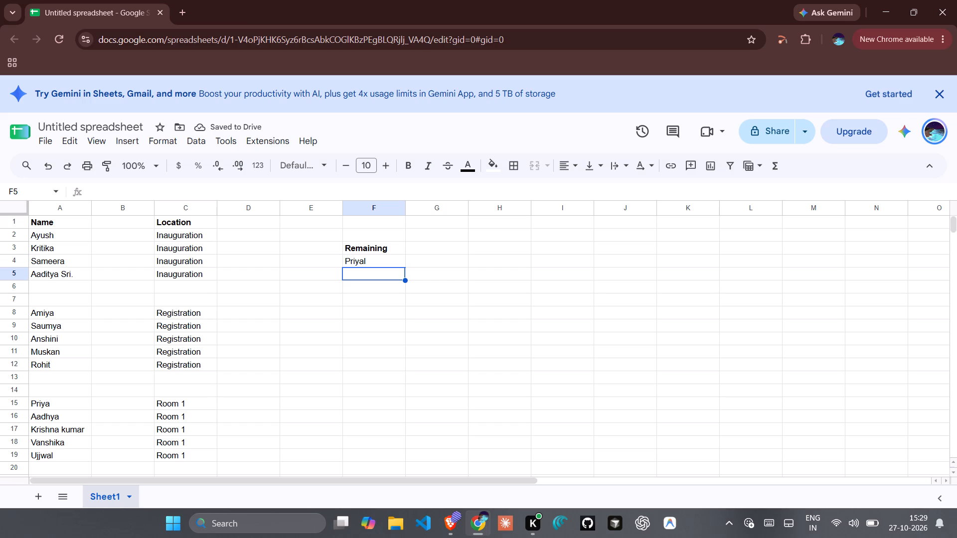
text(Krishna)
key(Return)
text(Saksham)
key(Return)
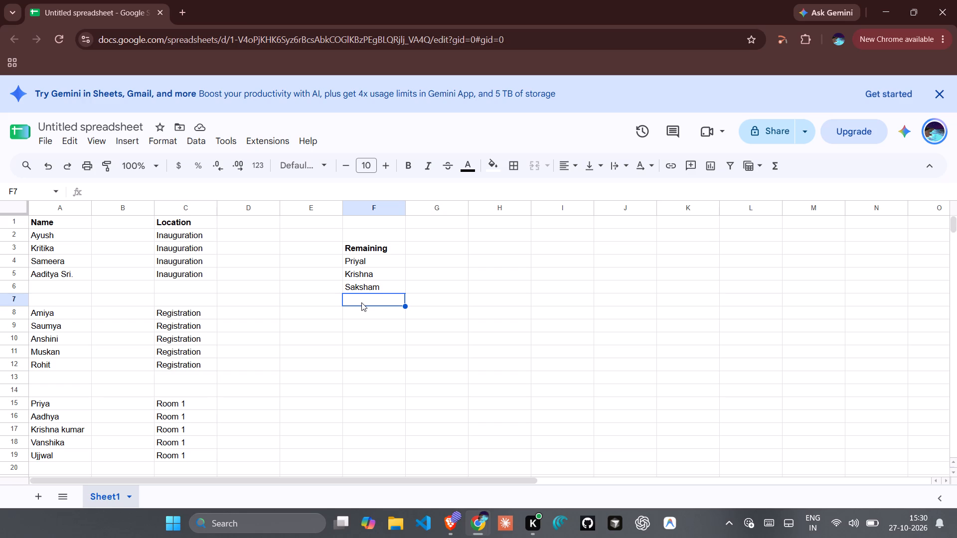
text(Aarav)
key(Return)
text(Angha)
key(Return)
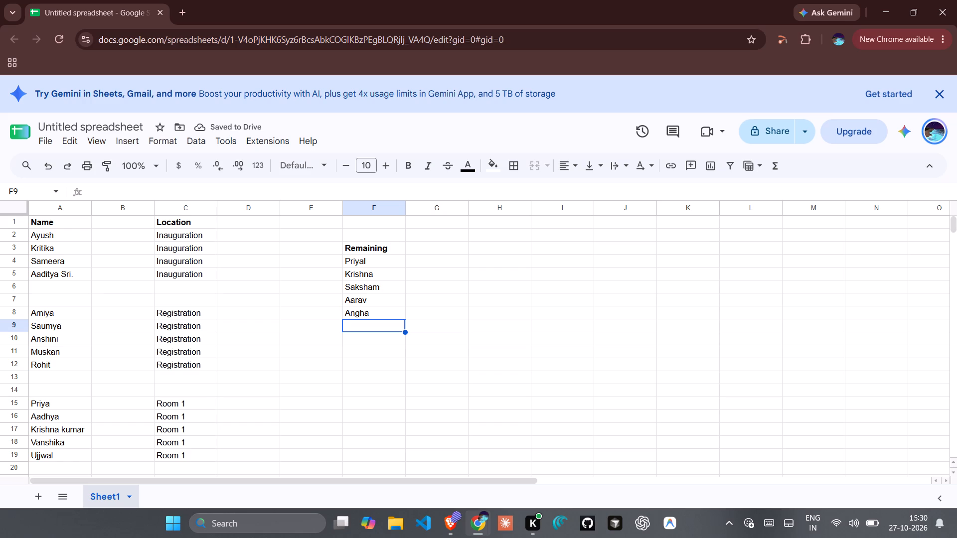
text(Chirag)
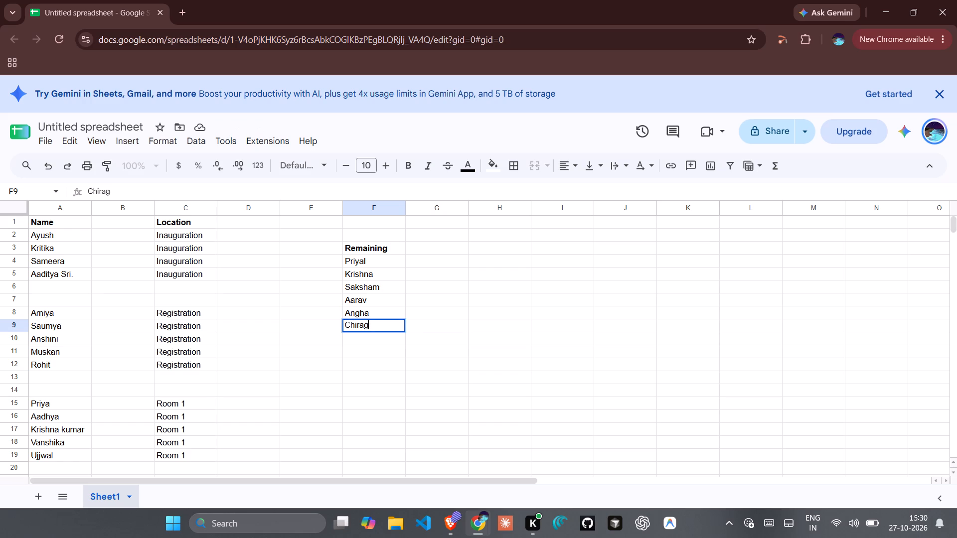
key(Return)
Continue the Remaining list with Abhoo, Jaya, Abhishek, Vedant, Harsh and Ritika in cells F10 to F15.
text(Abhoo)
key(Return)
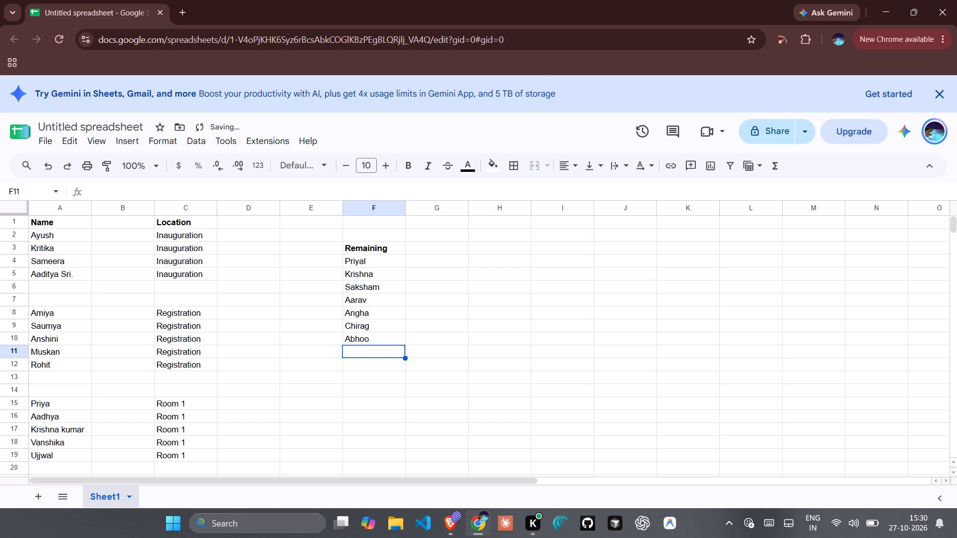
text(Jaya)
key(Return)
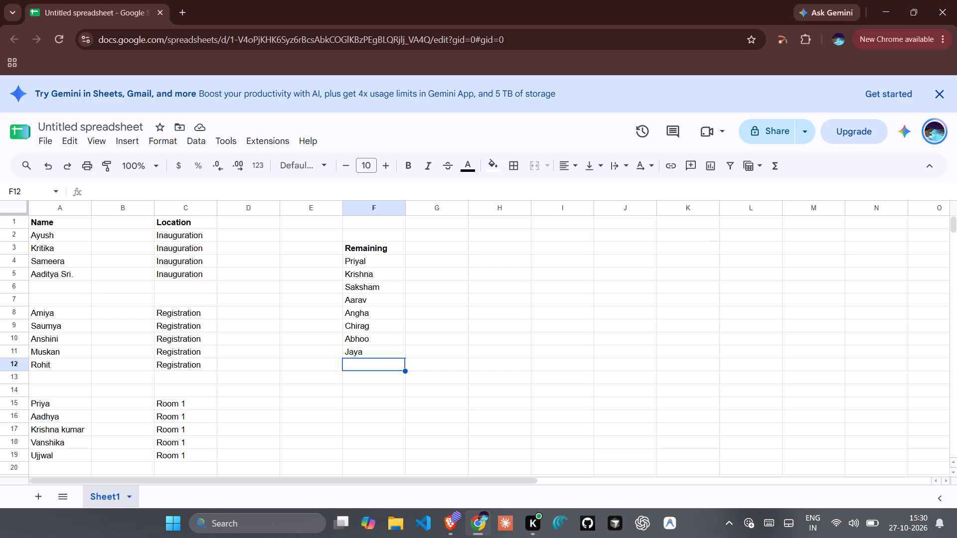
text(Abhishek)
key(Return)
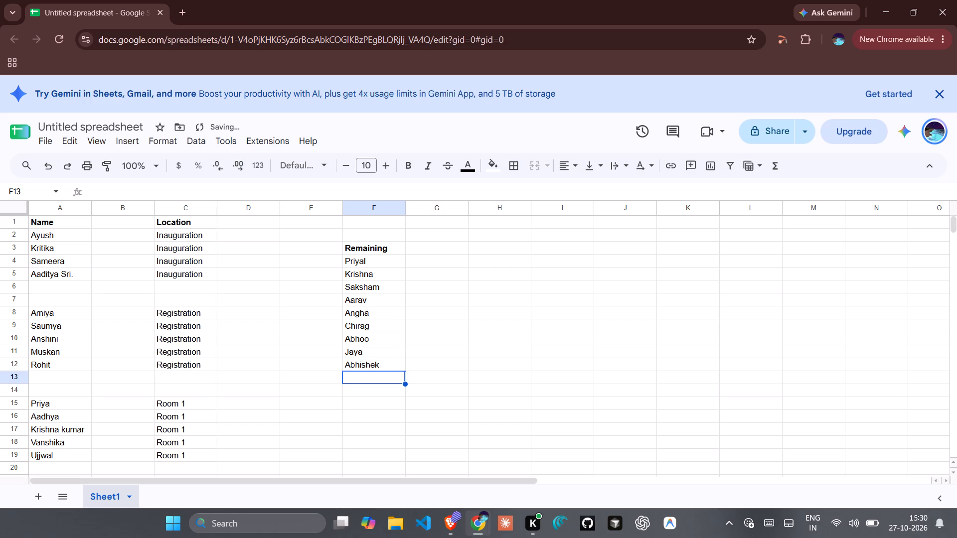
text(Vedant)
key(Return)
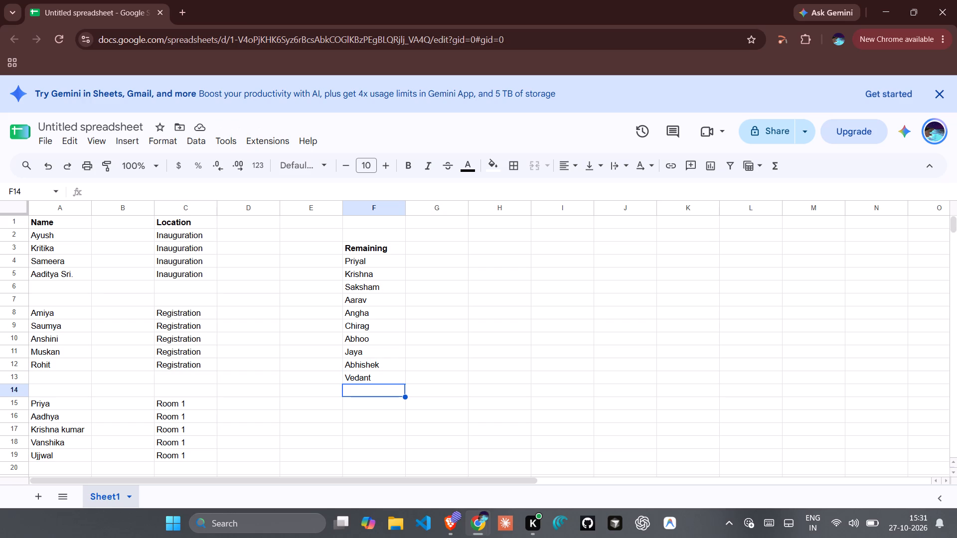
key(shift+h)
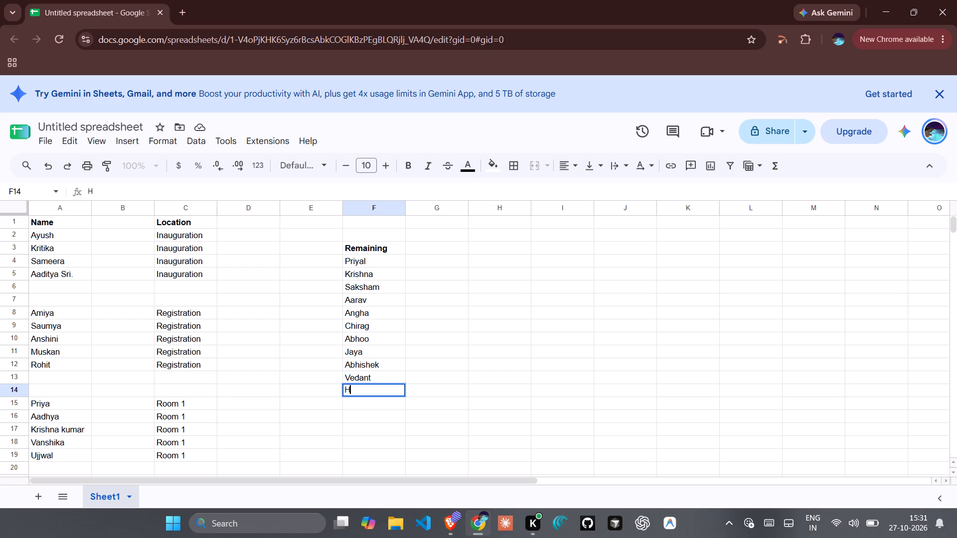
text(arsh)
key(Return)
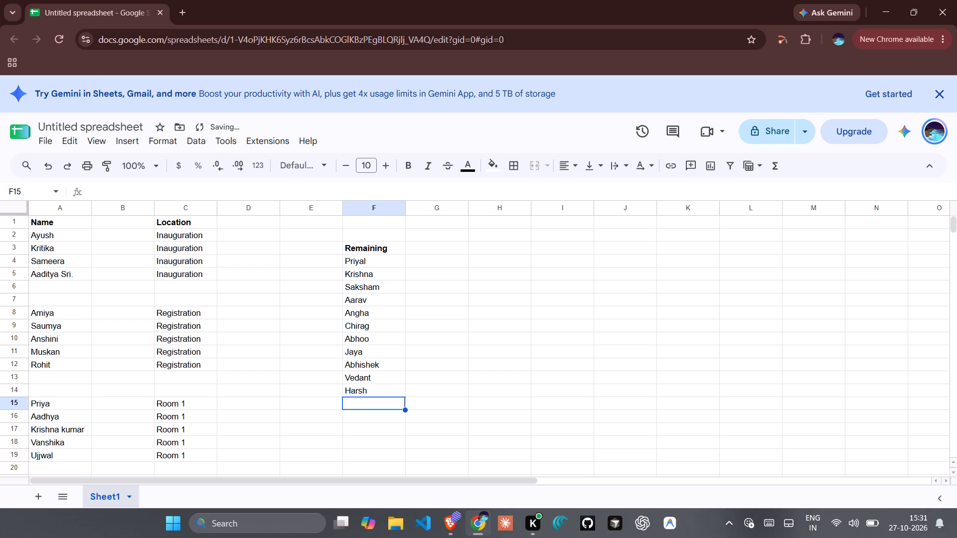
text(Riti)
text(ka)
click(467, 328)
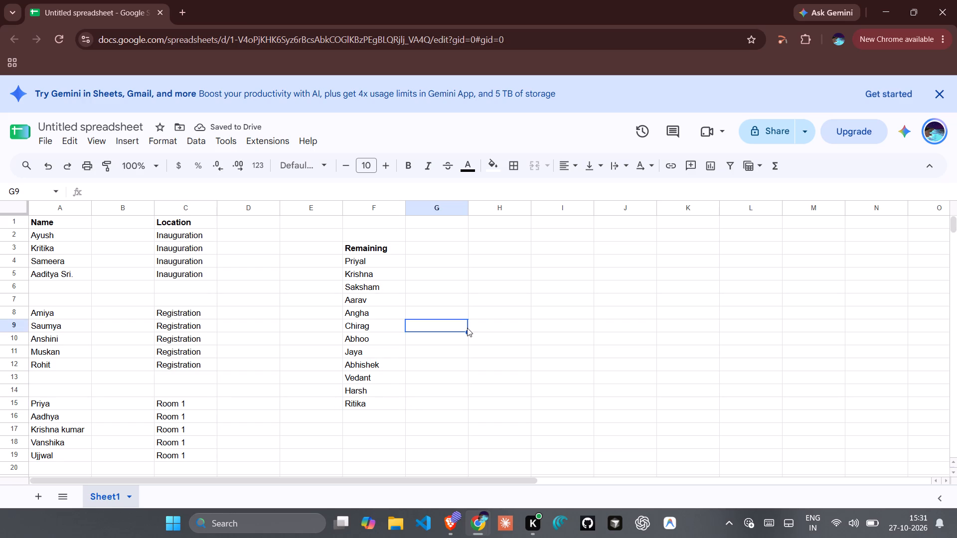
Review the location groups alongside the Remaining list to see where the unassigned people can go.
scroll(467, 328, down, 2)
scroll(467, 328, up, 1)
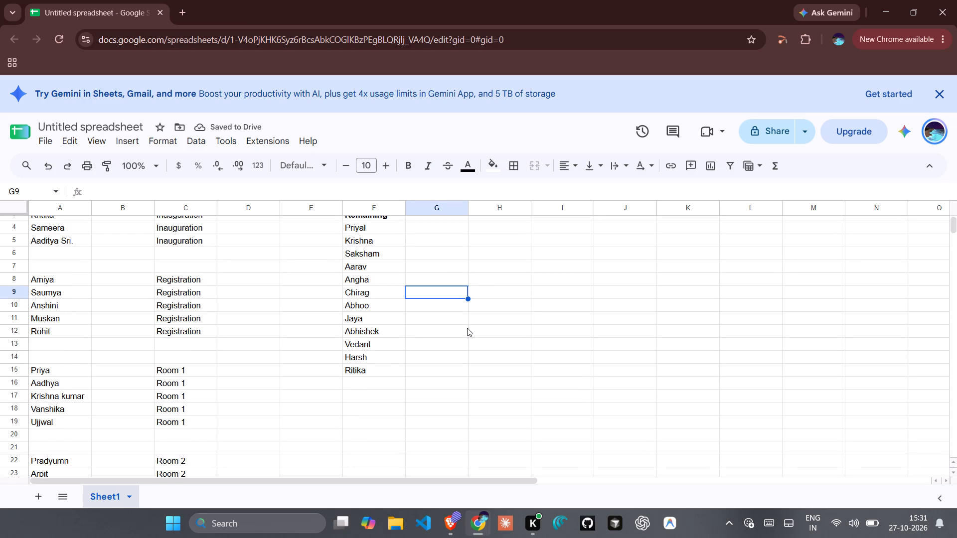
scroll(467, 328, up, 1)
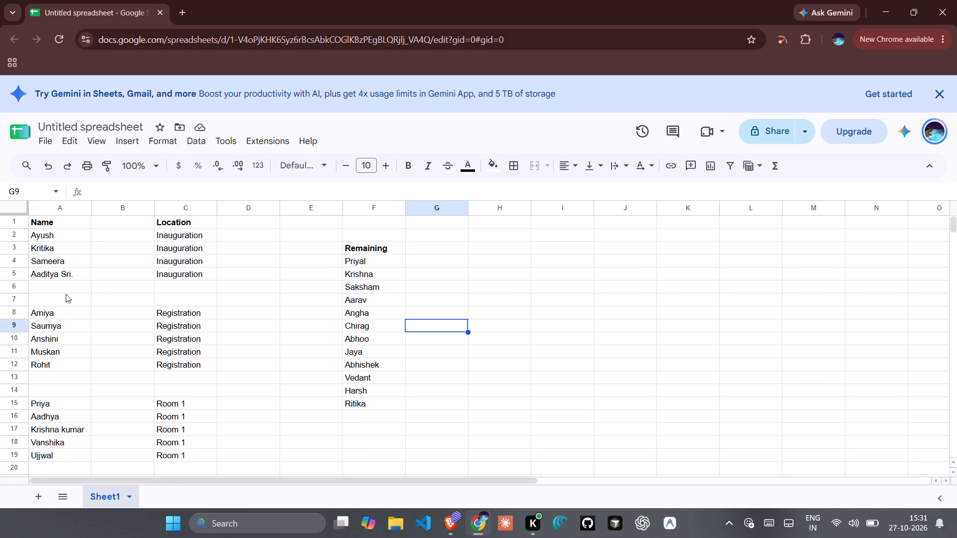
click(15, 287)
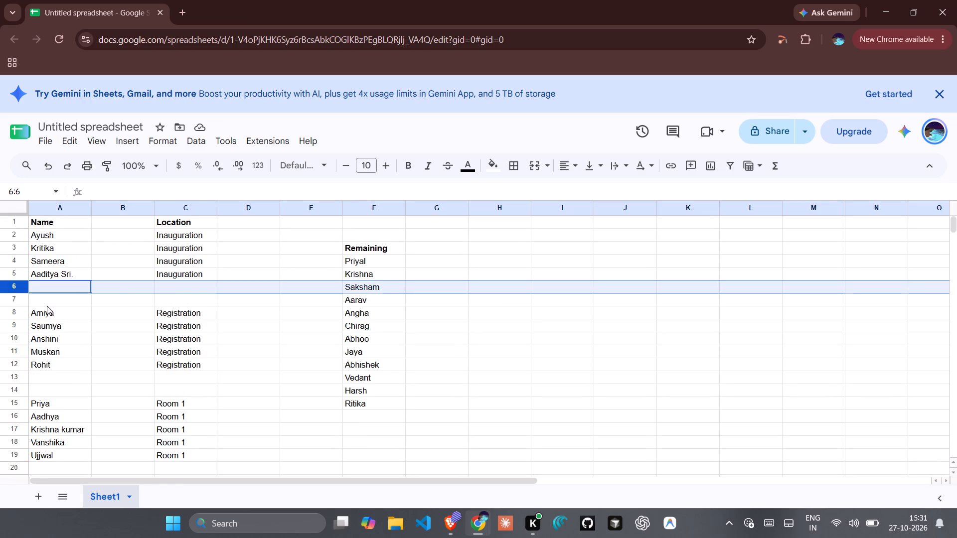
click(258, 344)
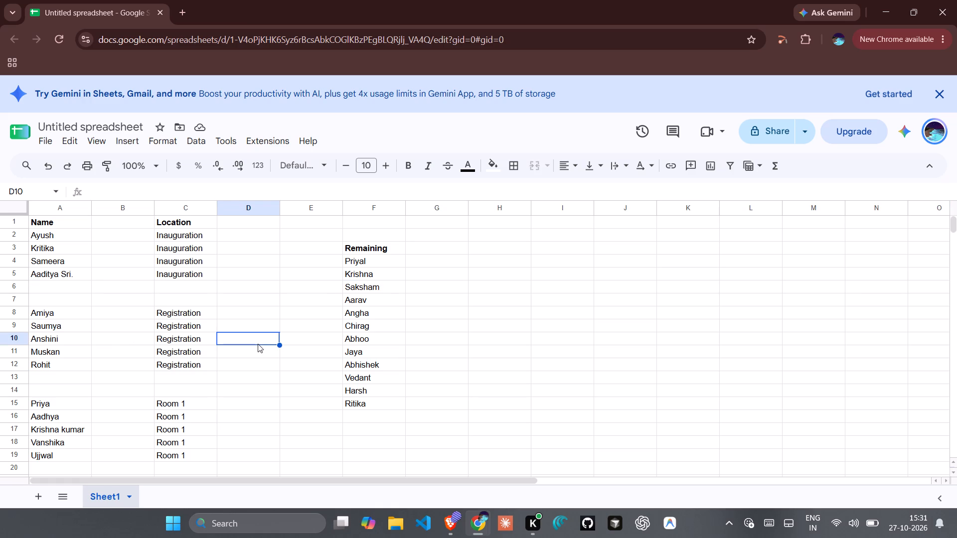
scroll(258, 344, down, 2)
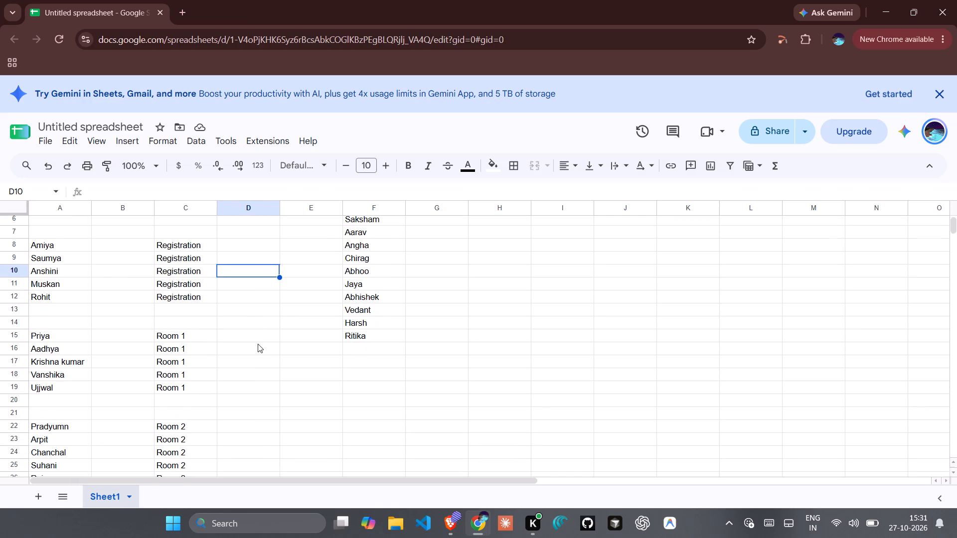
scroll(258, 344, down, 4)
scroll(258, 344, up, 3)
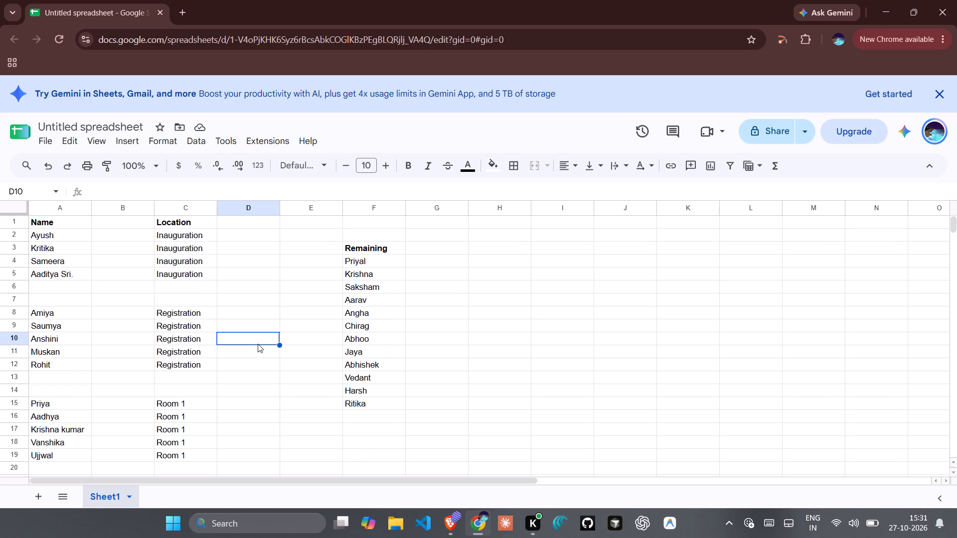
scroll(258, 344, up, 1)
Add Priyal and Krishna to the Inauguration group in cells A6 and A7.
click(72, 288)
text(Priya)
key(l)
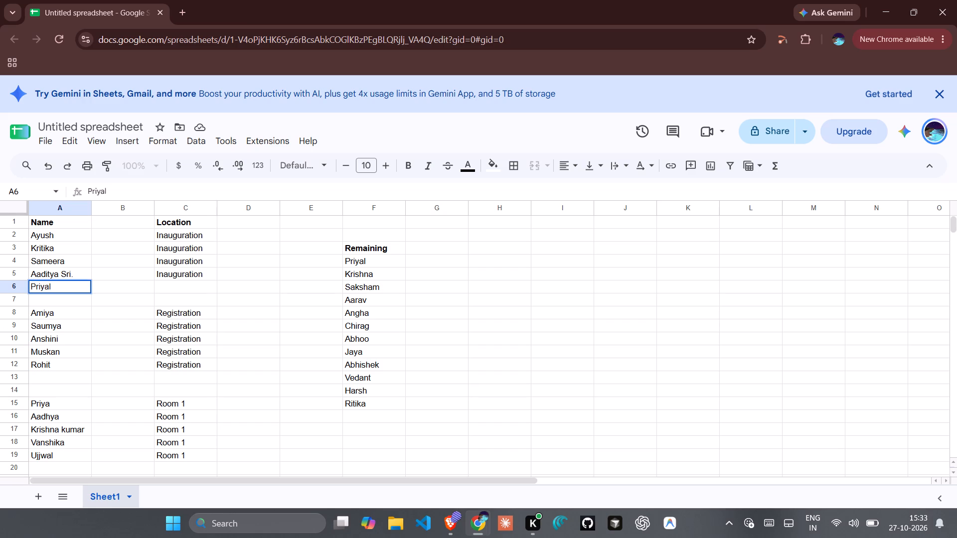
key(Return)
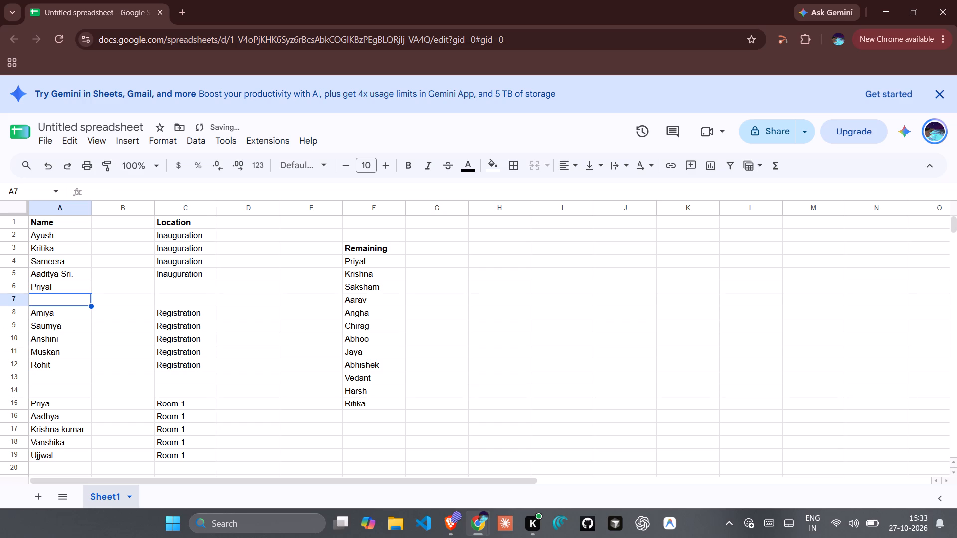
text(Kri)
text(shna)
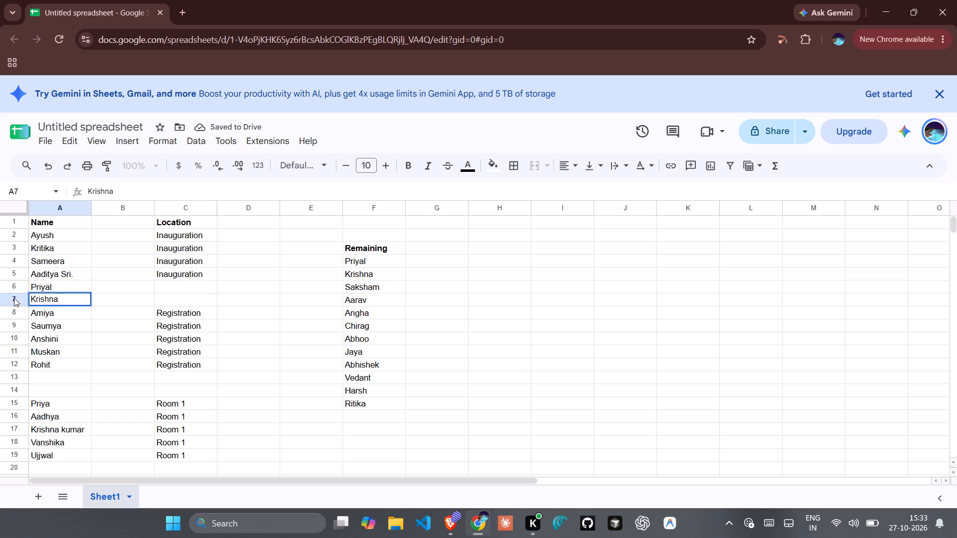
Insert one blank row below row 7, between Krishna and the Registration group.
click(14, 298)
right_click(14, 298)
click(48, 304)
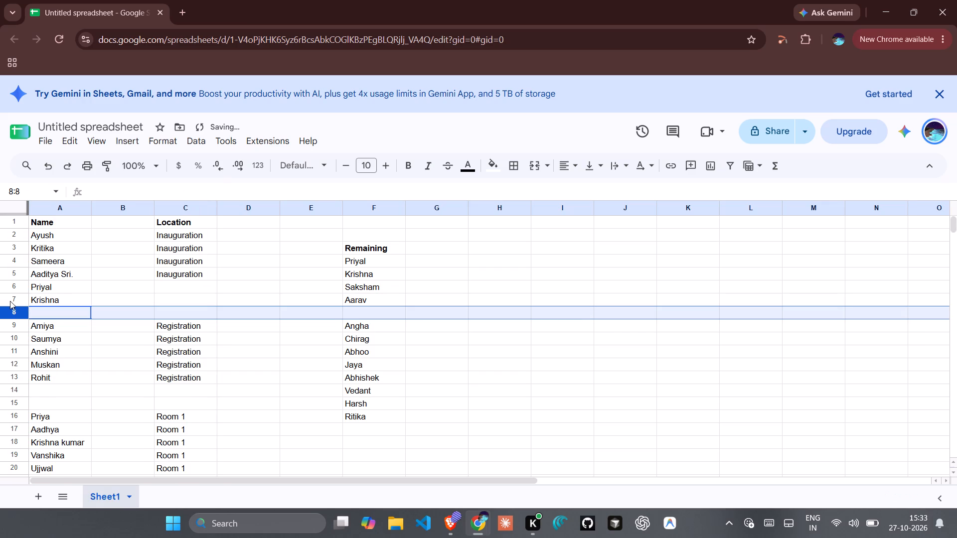
Insert a second blank row below row 8, between the Inauguration and Registration groups.
right_click(11, 313)
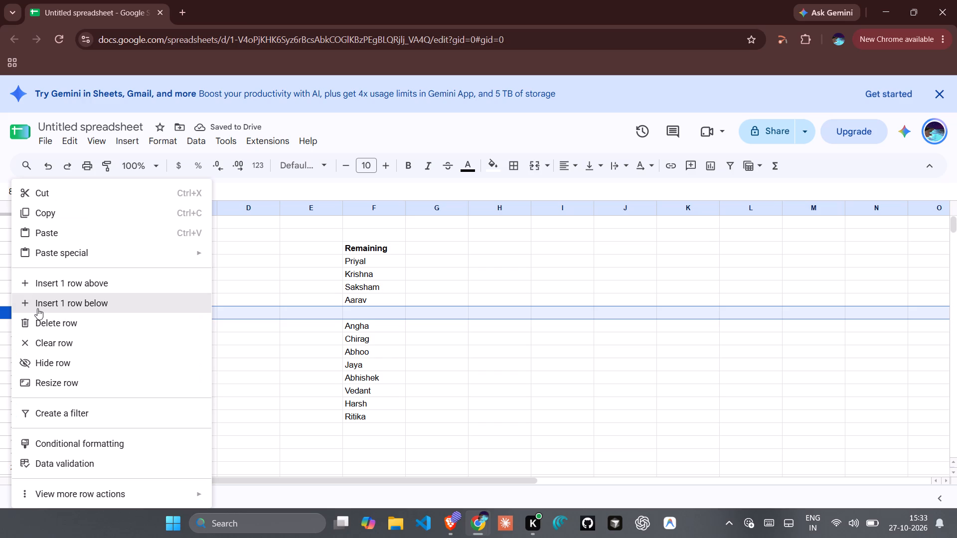
click(40, 308)
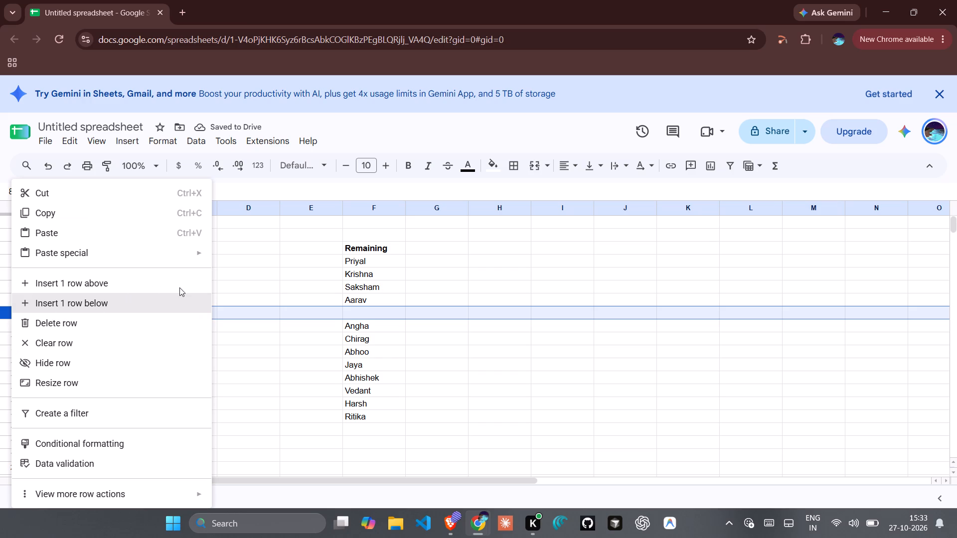
Set the location of Priyal and Krishna to Inauguration in cells C6 and C7.
click(179, 287)
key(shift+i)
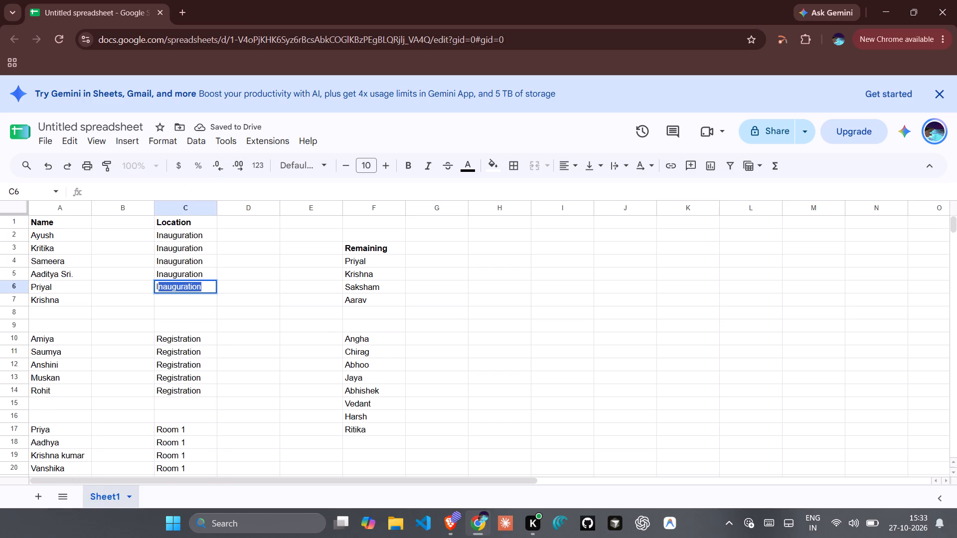
key(Return)
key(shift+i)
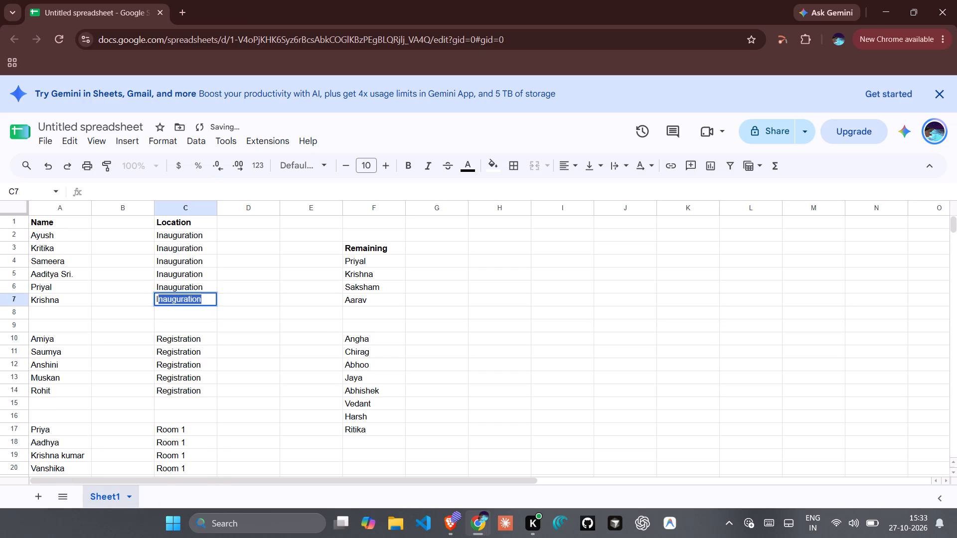
key(Return)
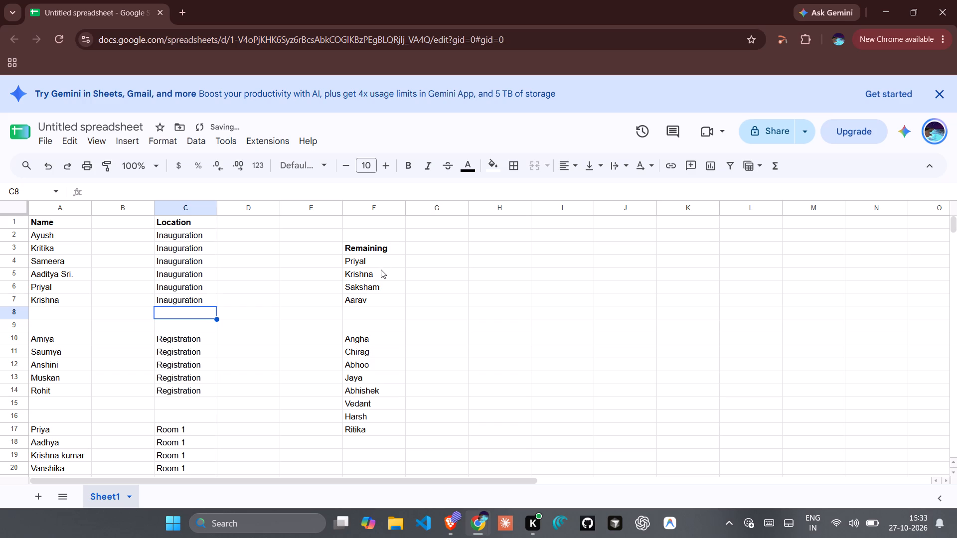
Remove Krishna and Priyal from the Remaining list by clearing cells F5 and F4.
click(381, 274)
key(bracketright)
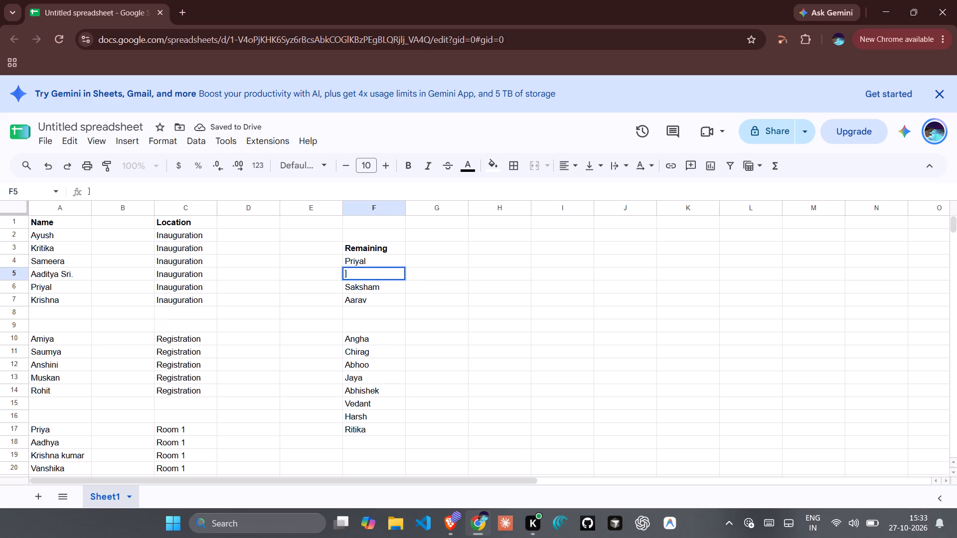
key(BackSpace)
right_click(374, 262)
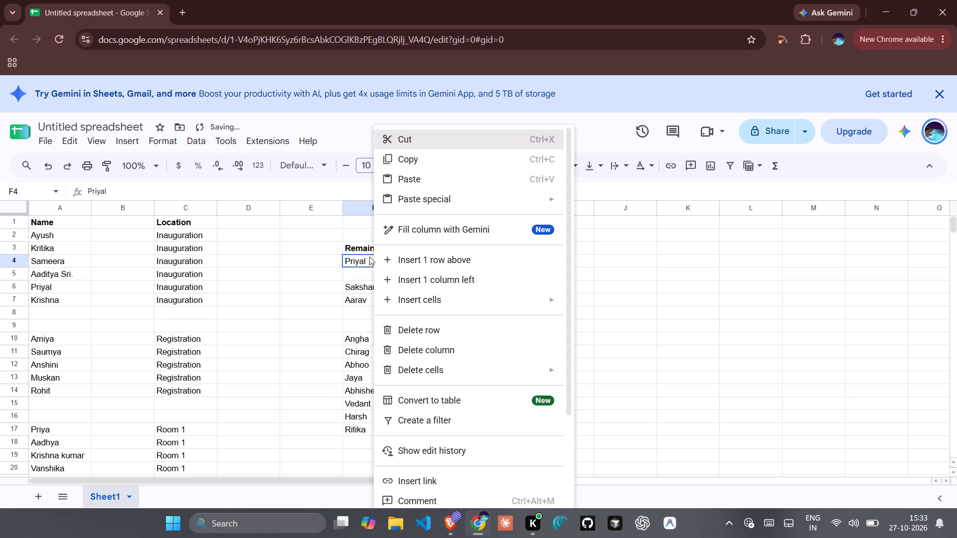
click(368, 258)
double_click(368, 258)
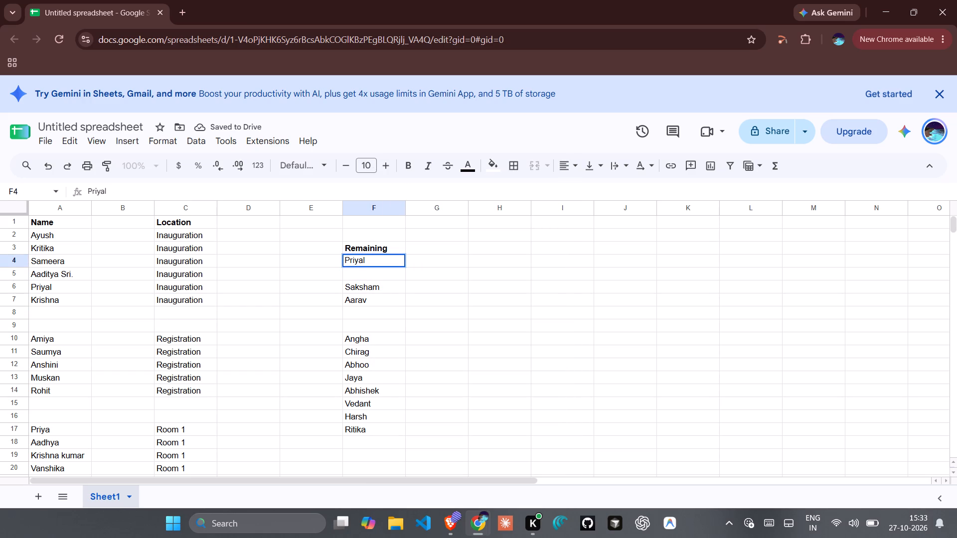
key(BackSpace)
key(BackSpace)
key(BackSpace)
key(BackSpace)
key(BackSpace)
key(BackSpace)
key(BackSpace)
key(BackSpace)
key(BackSpace)
key(BackSpace)
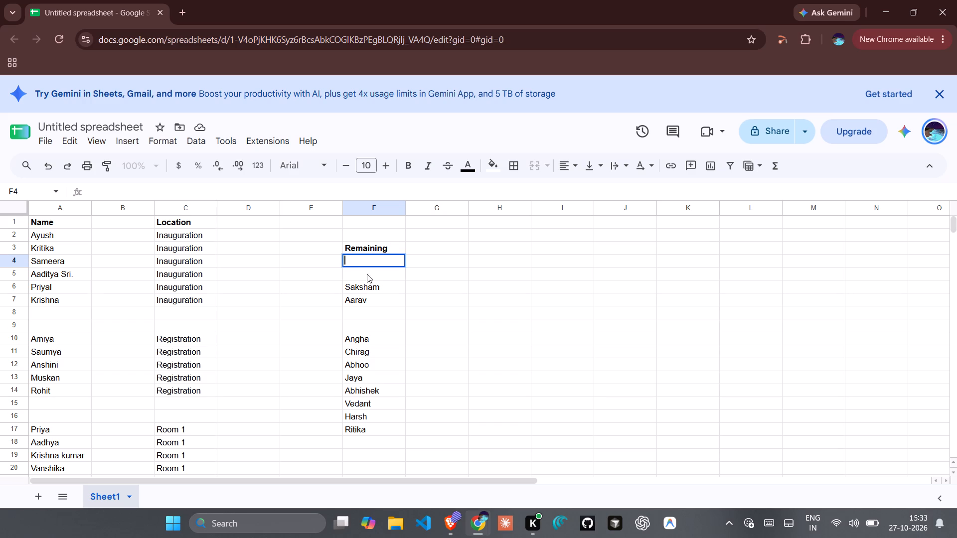
Clear Aarav and Saksham from cells F7 and F6 of the Remaining list.
click(379, 298)
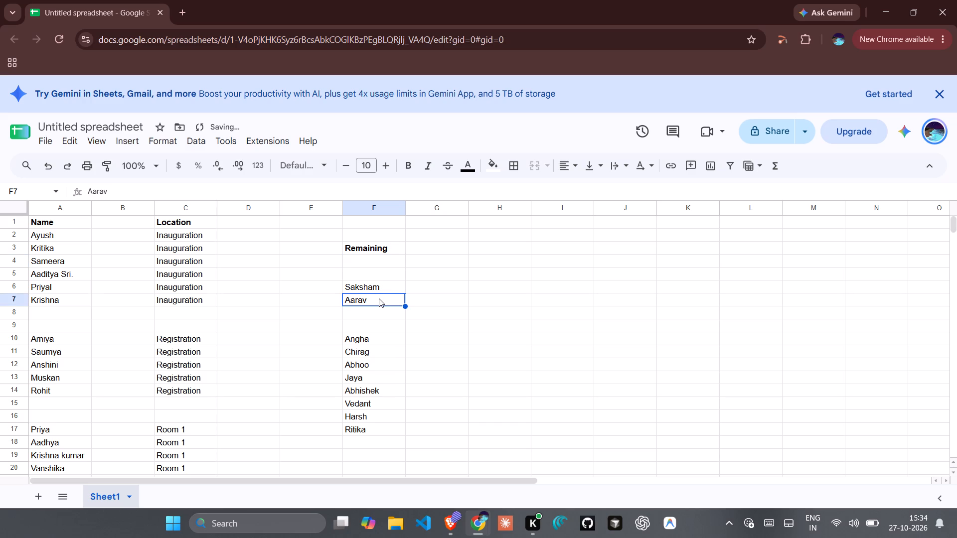
double_click(379, 298)
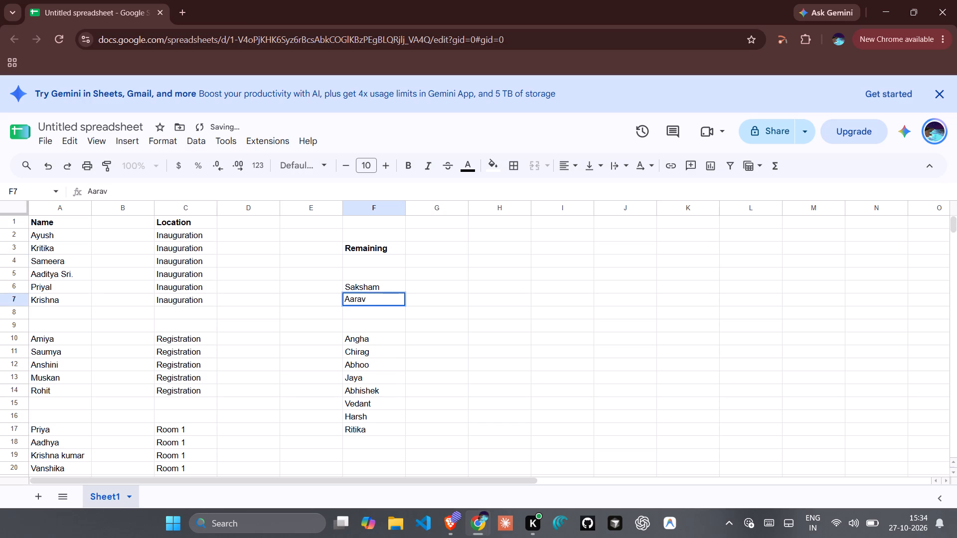
key(BackSpace)
key(BackSpace)
key(BackSpace)
key(BackSpace)
key(BackSpace)
key(BackSpace)
key(BackSpace)
key(BackSpace)
key(BackSpace)
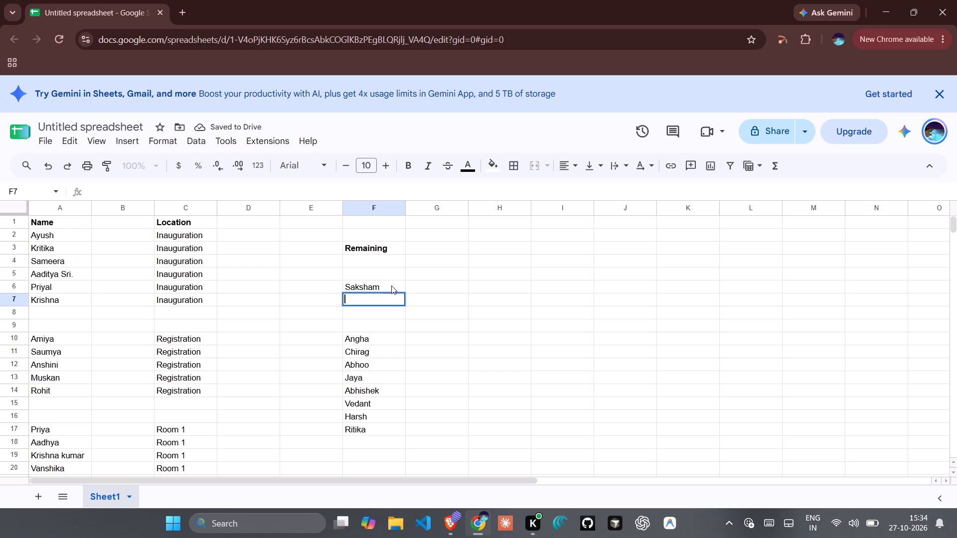
double_click(391, 285)
key(BackSpace)
key(BackSpace)
key(BackSpace)
key(BackSpace)
key(BackSpace)
key(BackSpace)
key(BackSpace)
key(BackSpace)
key(BackSpace)
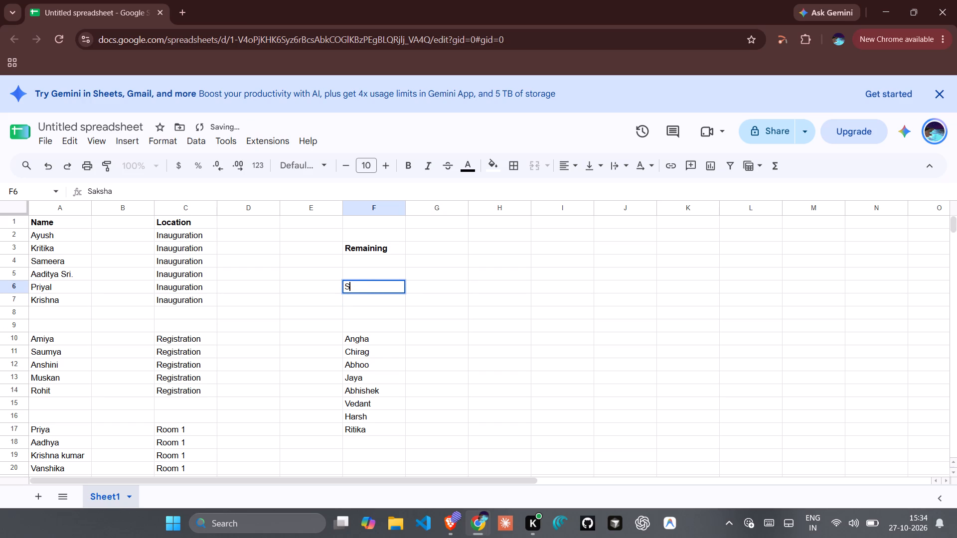
Enter Saksham and Aarav in cells F8 and F9, directly above Angha.
click(357, 309)
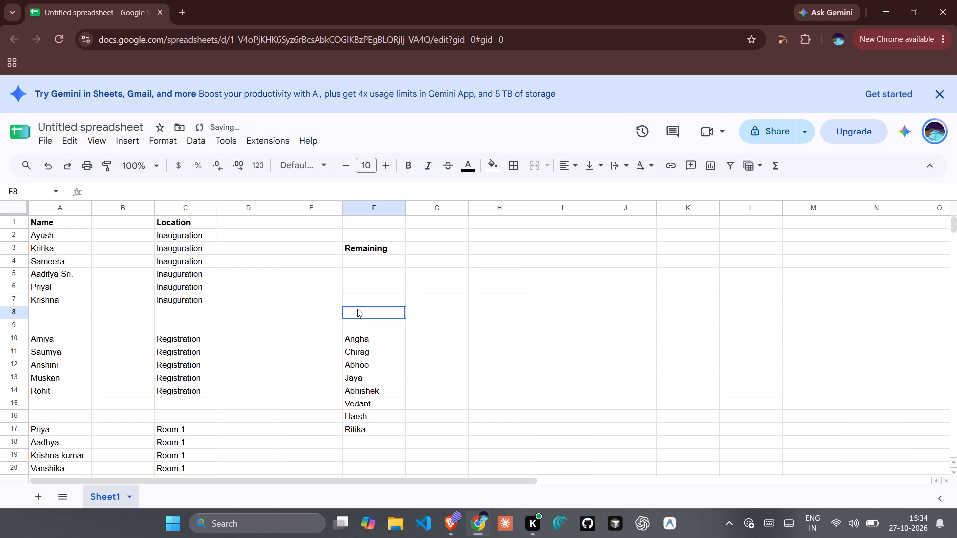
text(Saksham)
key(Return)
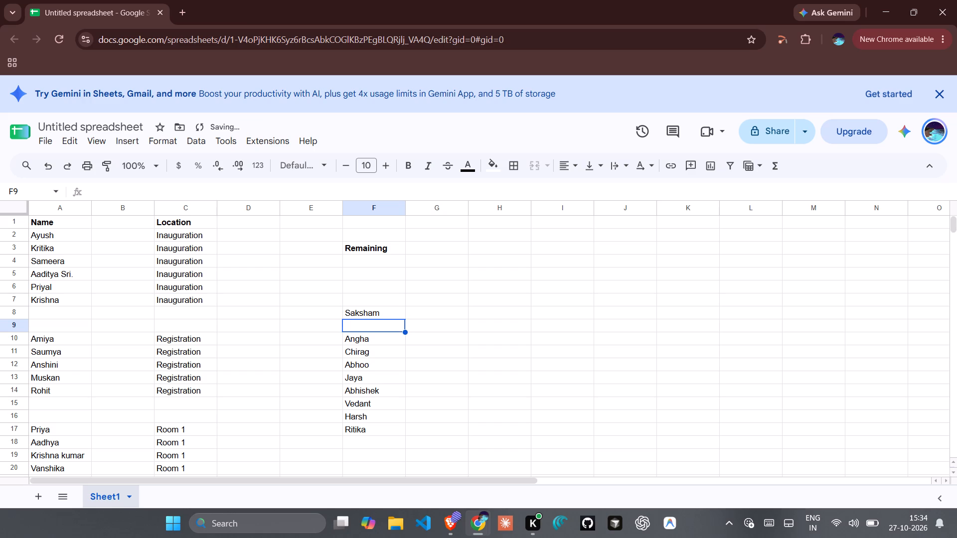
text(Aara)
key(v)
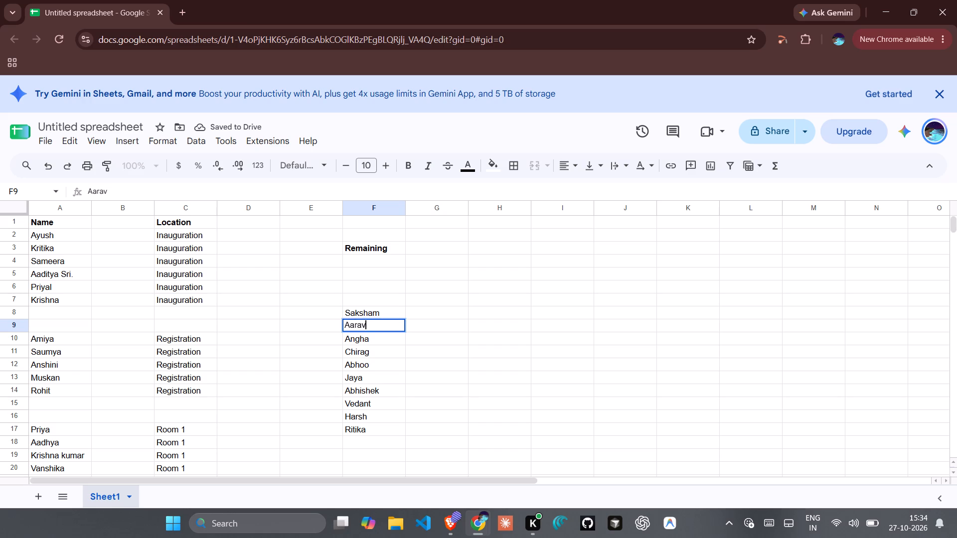
Clear the Remaining heading from cell F3.
double_click(395, 247)
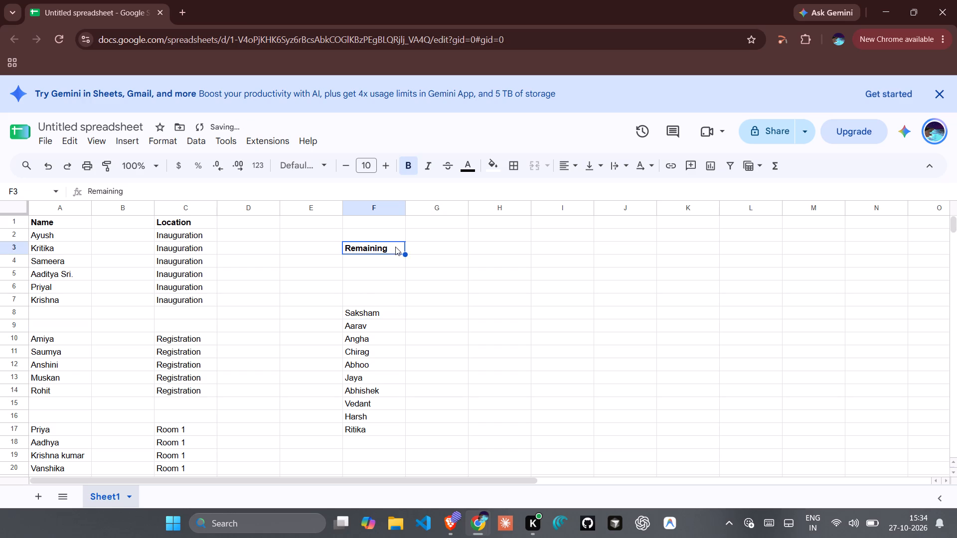
key(BackSpace)
key(BackSpace)
key(BackSpace)
key(BackSpace)
key(BackSpace)
key(BackSpace)
key(BackSpace)
key(BackSpace)
key(BackSpace)
key(BackSpace)
key(BackSpace)
key(BackSpace)
key(BackSpace)
key(BackSpace)
key(BackSpace)
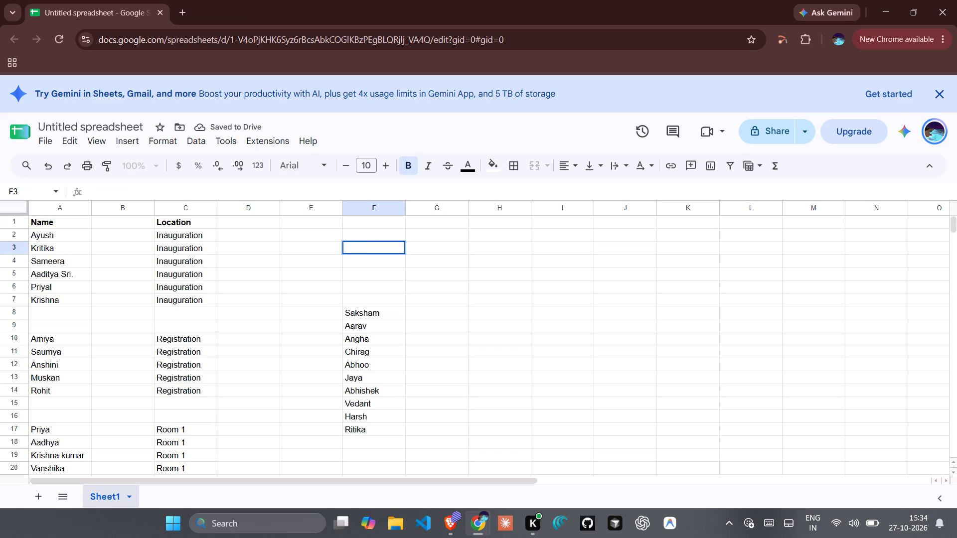
Enter the heading Remaining in bold in cell F7, directly above Saksham.
click(381, 297)
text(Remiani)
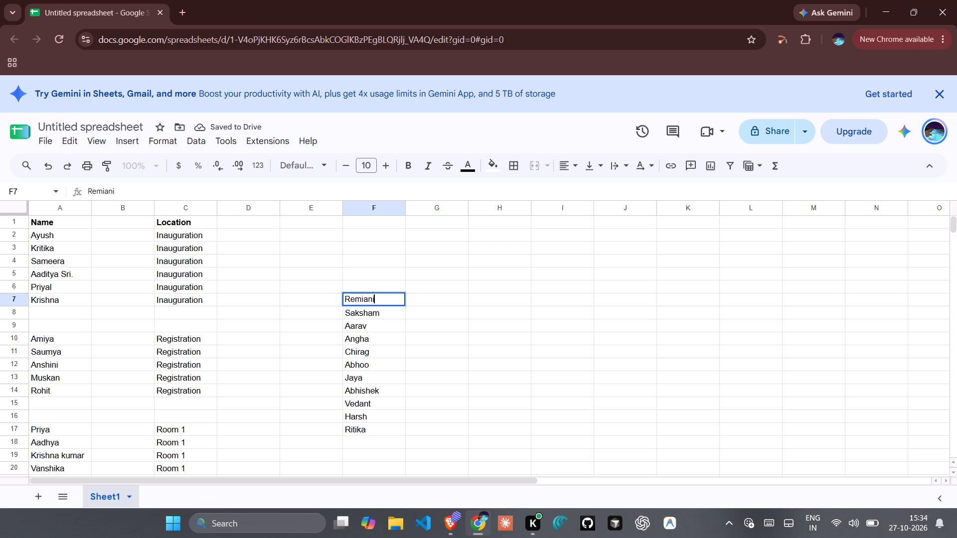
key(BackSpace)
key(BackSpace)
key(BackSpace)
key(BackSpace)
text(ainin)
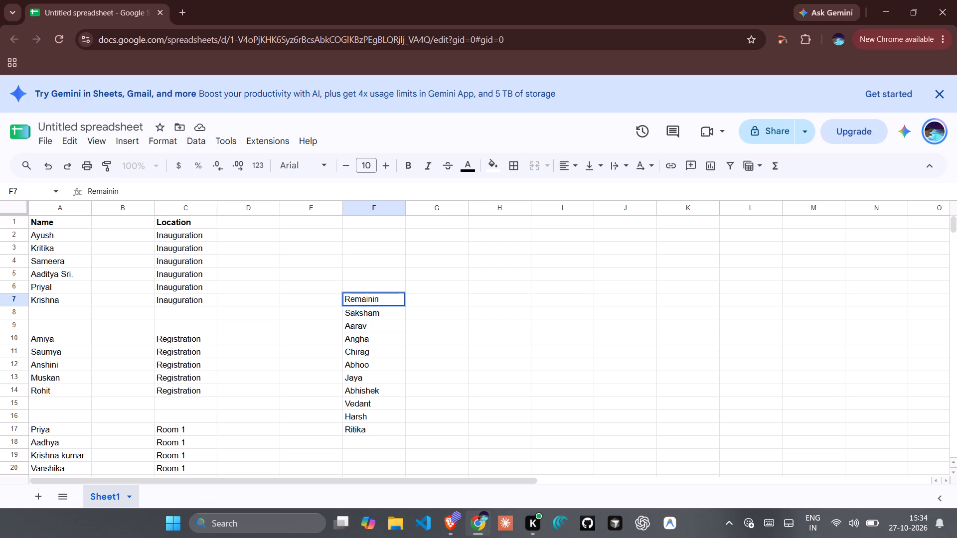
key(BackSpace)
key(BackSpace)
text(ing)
drag(386, 301, 339, 302)
click(405, 174)
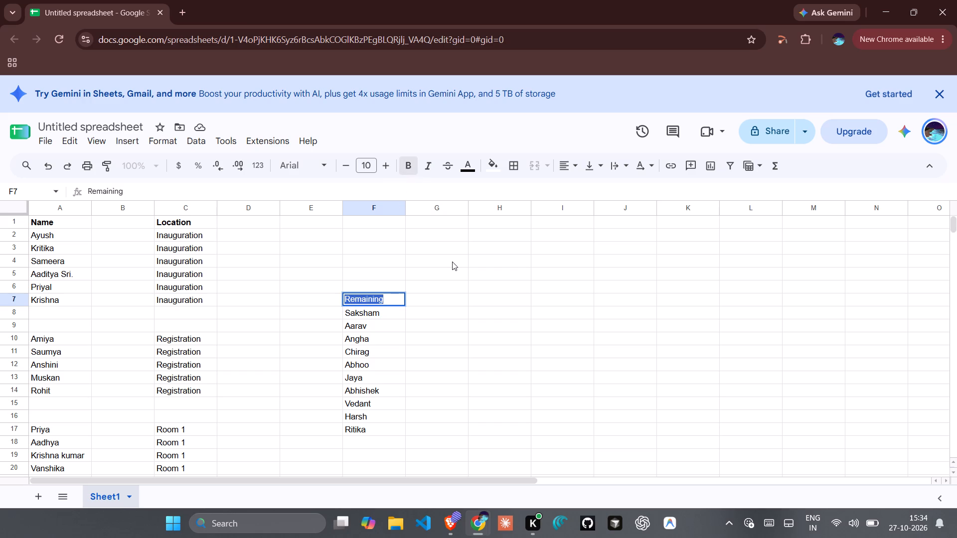
click(452, 262)
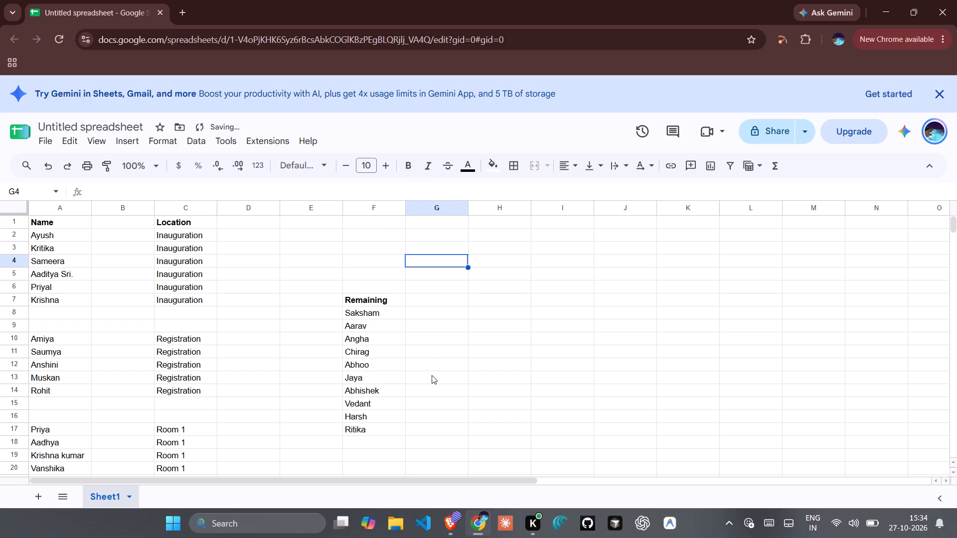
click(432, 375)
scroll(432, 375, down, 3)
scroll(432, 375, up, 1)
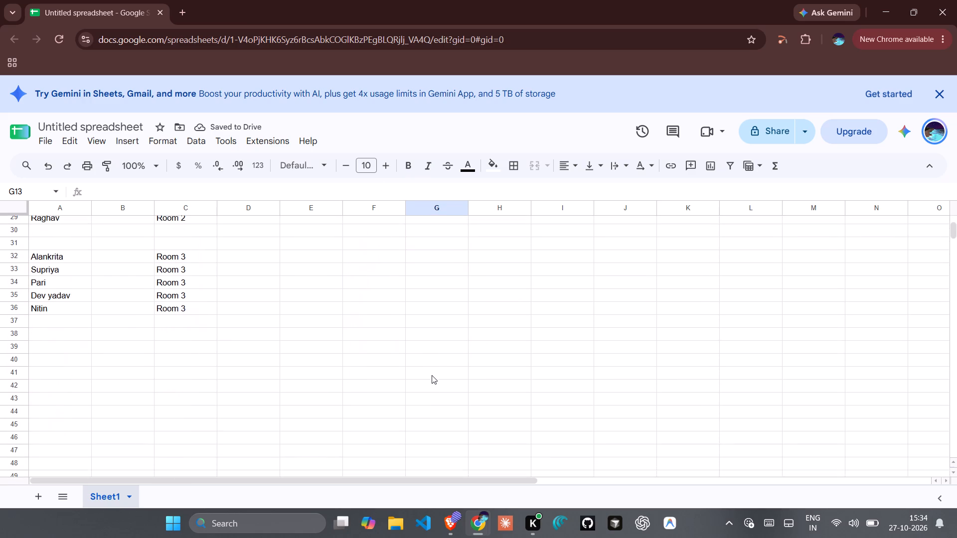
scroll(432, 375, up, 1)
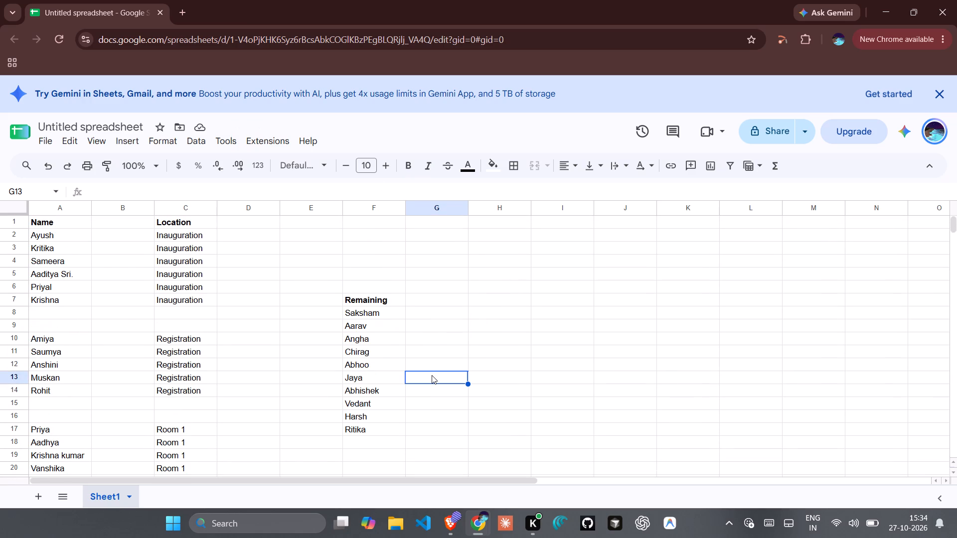
Add the bold heading Logistics in cell I2.
click(549, 236)
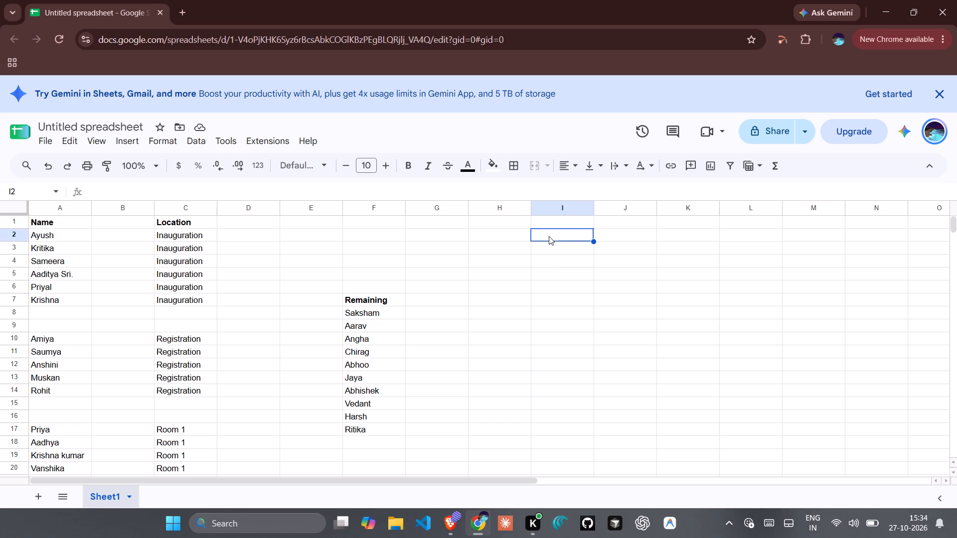
double_click(549, 236)
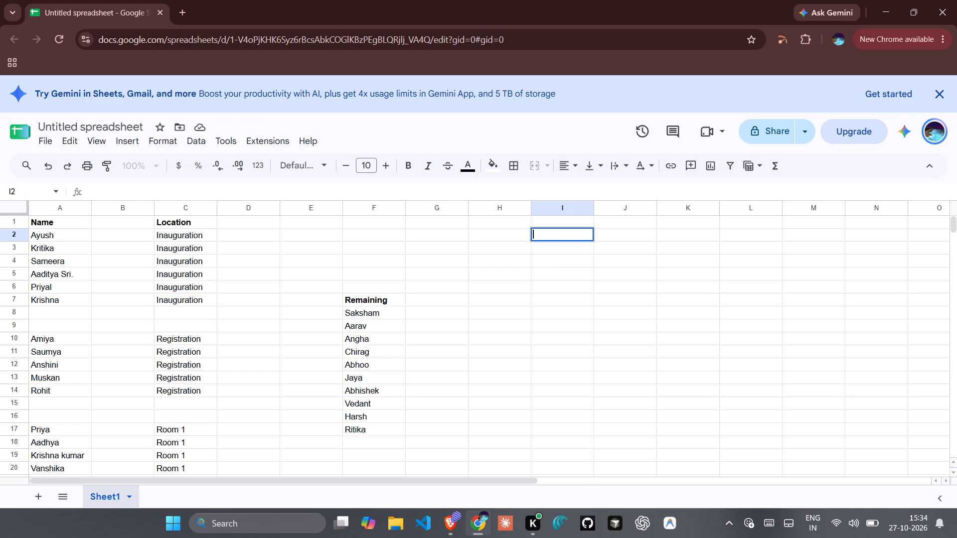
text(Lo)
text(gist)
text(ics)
drag(570, 234, 529, 236)
click(410, 164)
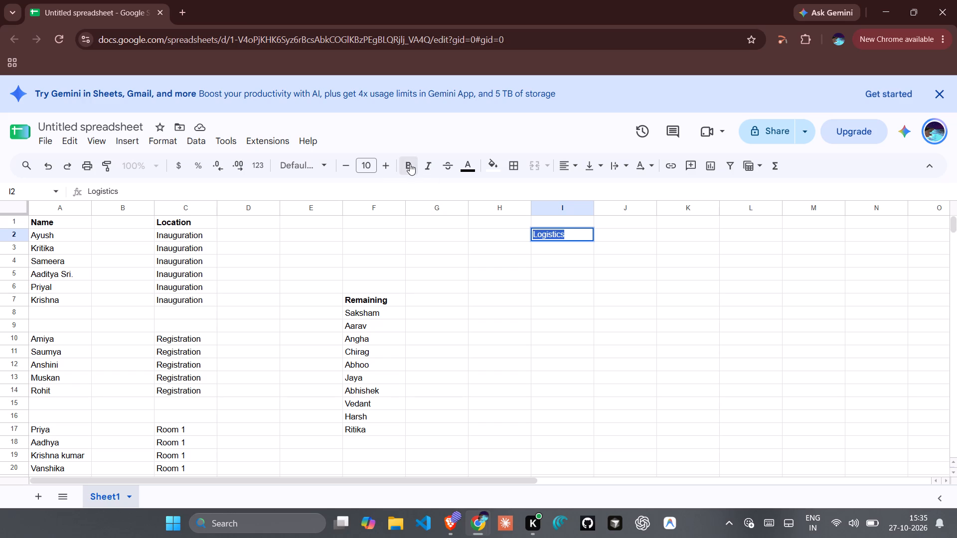
click(547, 245)
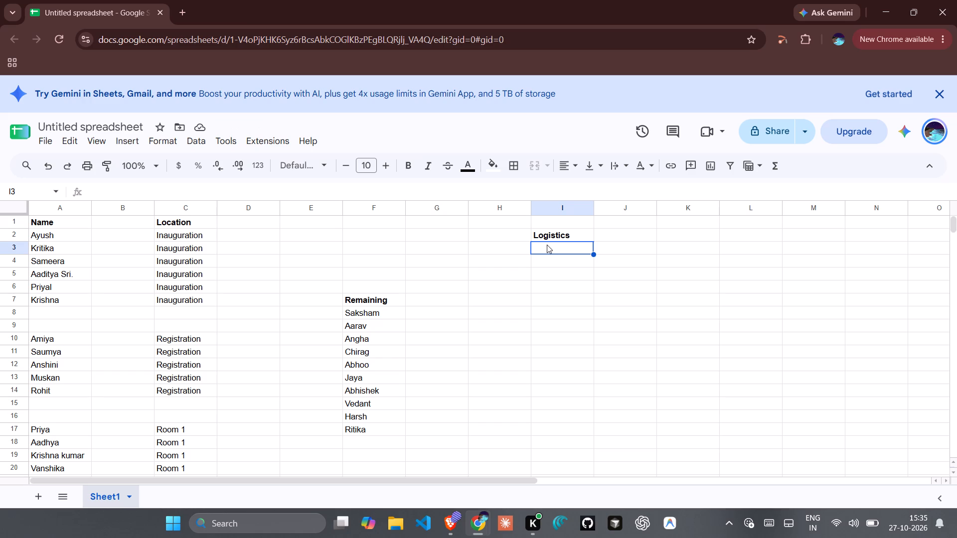
Enter priyal as the first name under the Logistics heading, in cell I3.
double_click(556, 249)
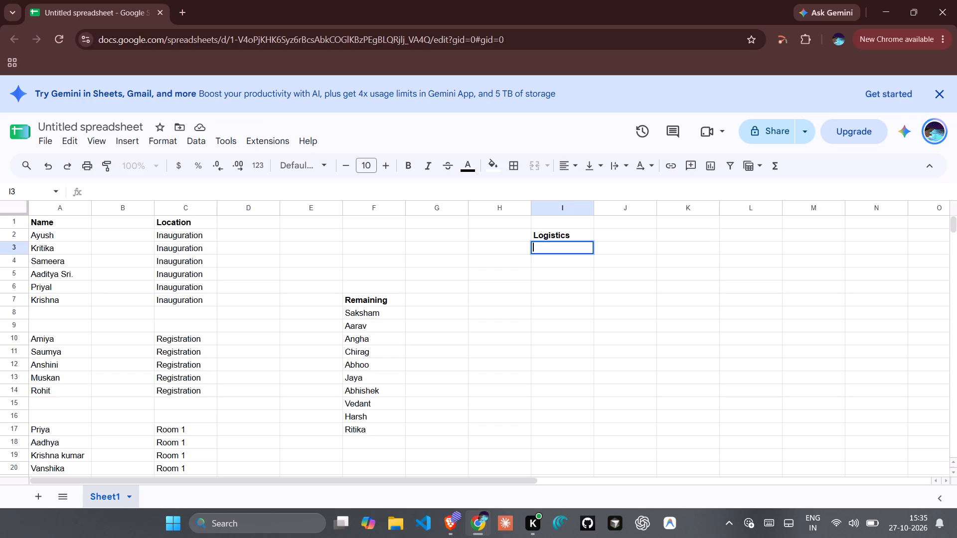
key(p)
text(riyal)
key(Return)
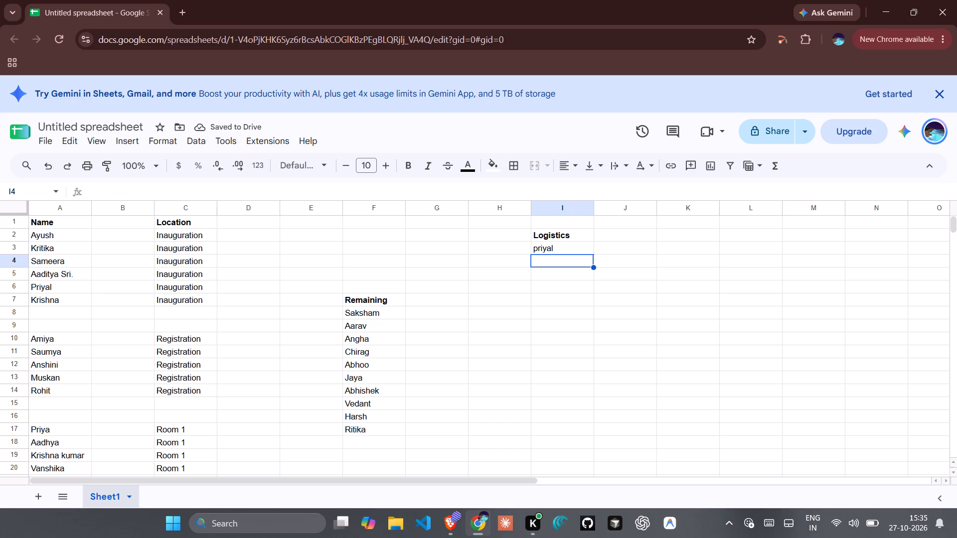
Continue the Logistics list in cells I4 to I6 with Abhoo, Krishna with the surname abbreviated to its first five letters and a period, and Saksham.
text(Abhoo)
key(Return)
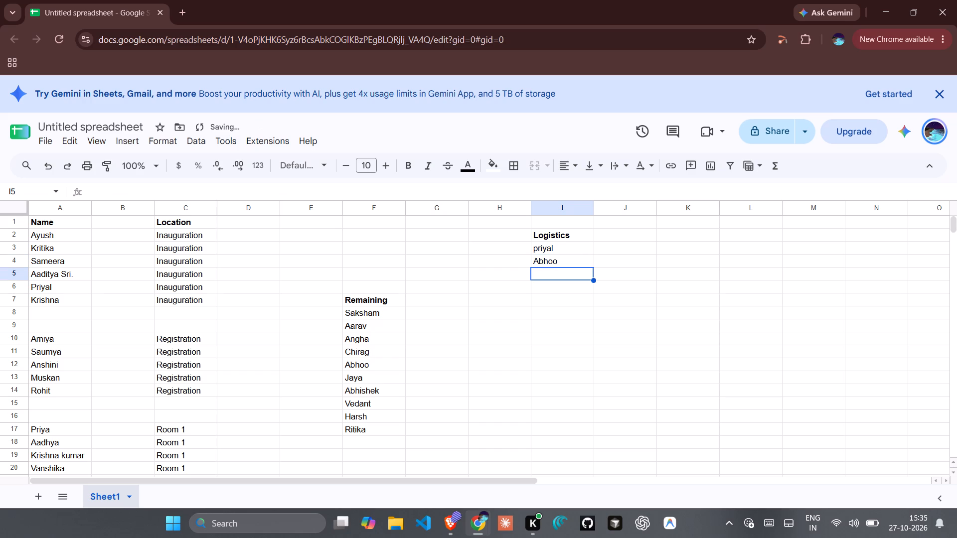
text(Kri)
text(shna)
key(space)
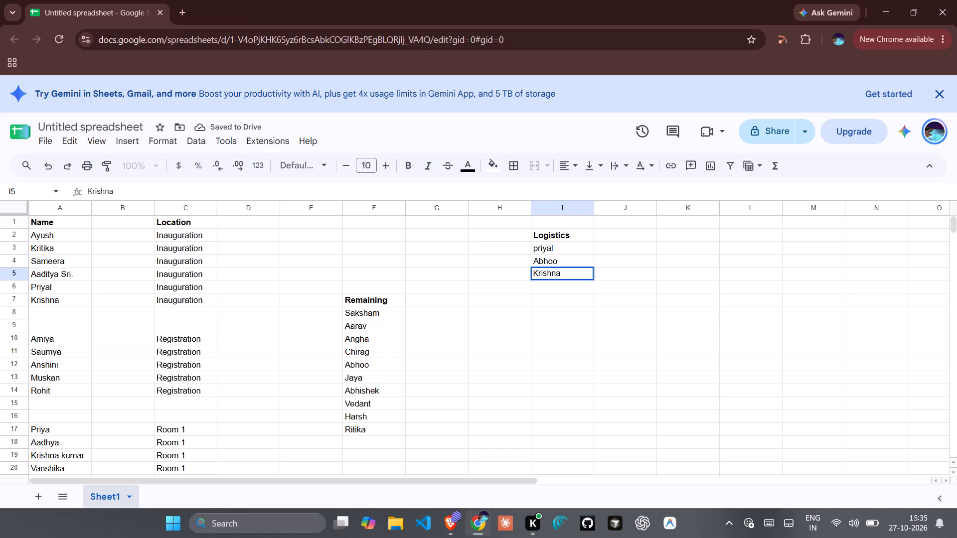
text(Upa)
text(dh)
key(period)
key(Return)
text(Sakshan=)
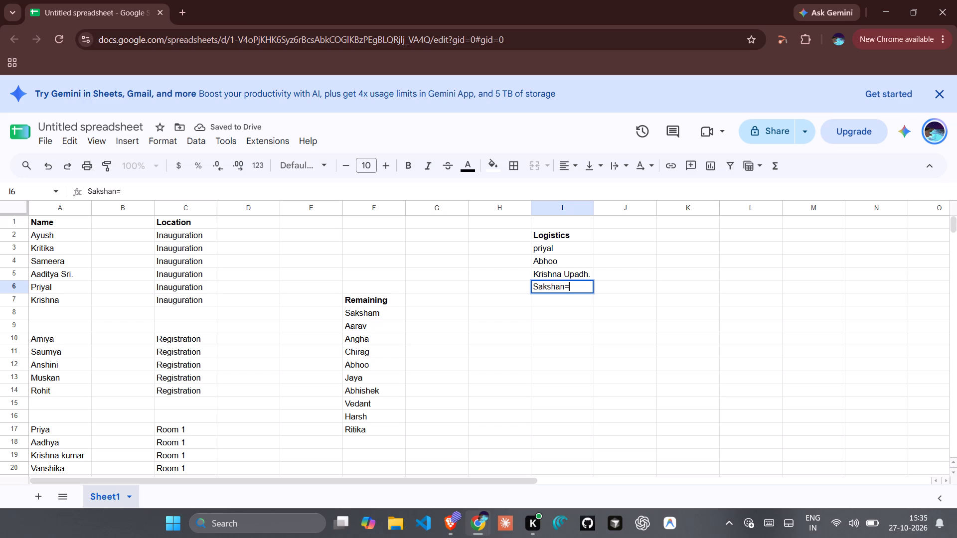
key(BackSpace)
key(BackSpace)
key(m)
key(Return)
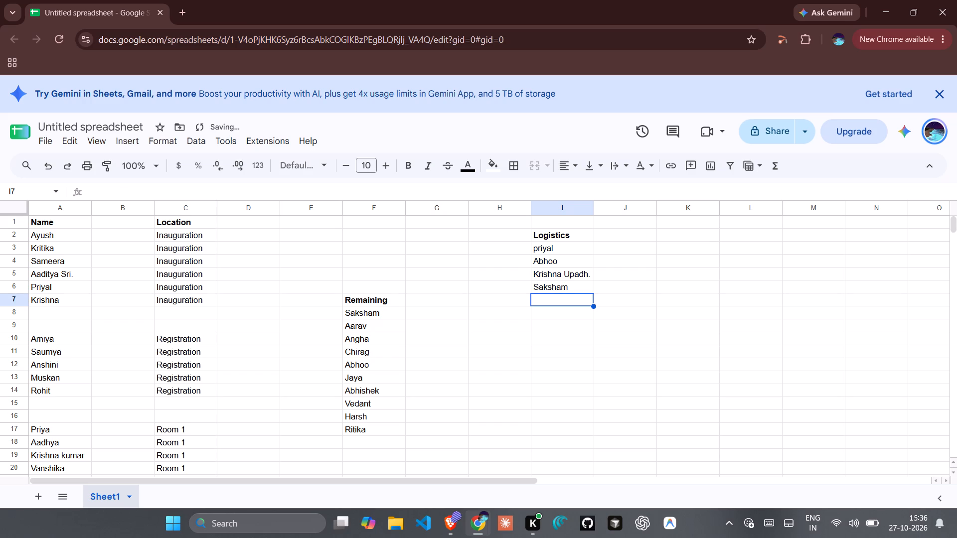
Enter Priya, with a capital P, in cell I7 below Saksham in the Logistics list.
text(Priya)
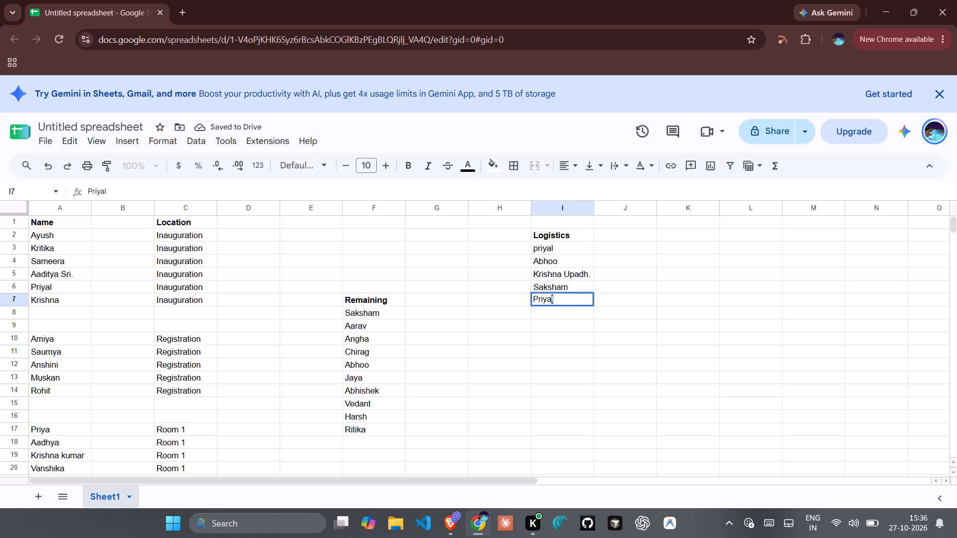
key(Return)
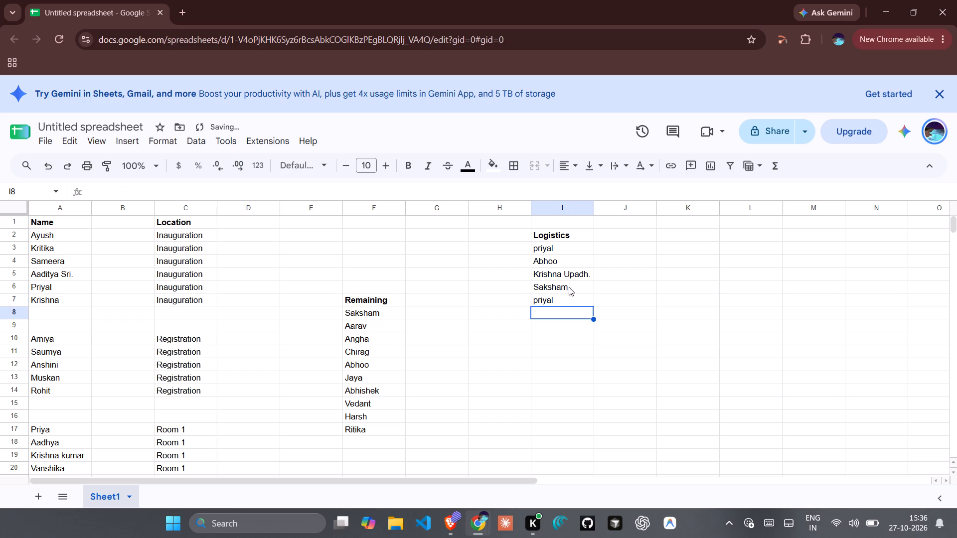
double_click(564, 300)
key(BackSpace)
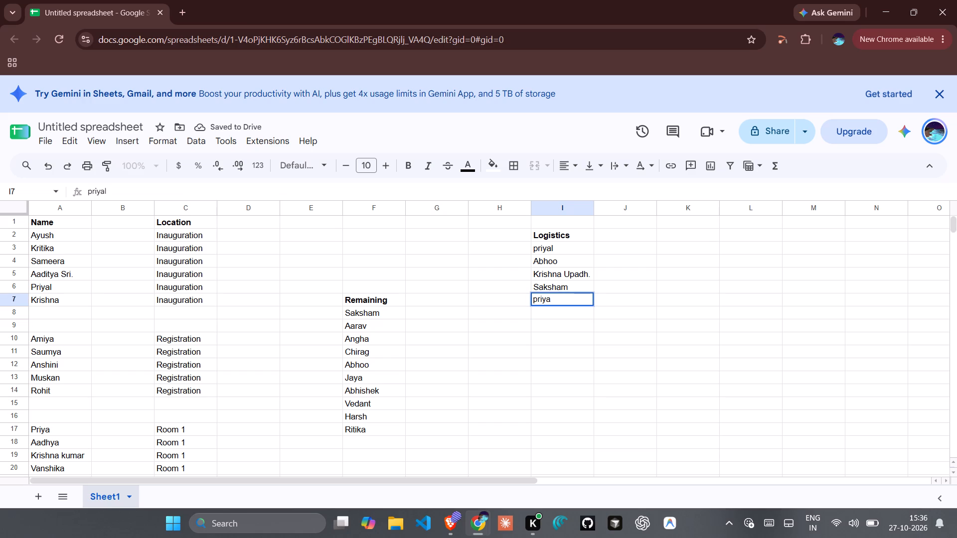
click(540, 298)
key(Left)
key(BackSpace)
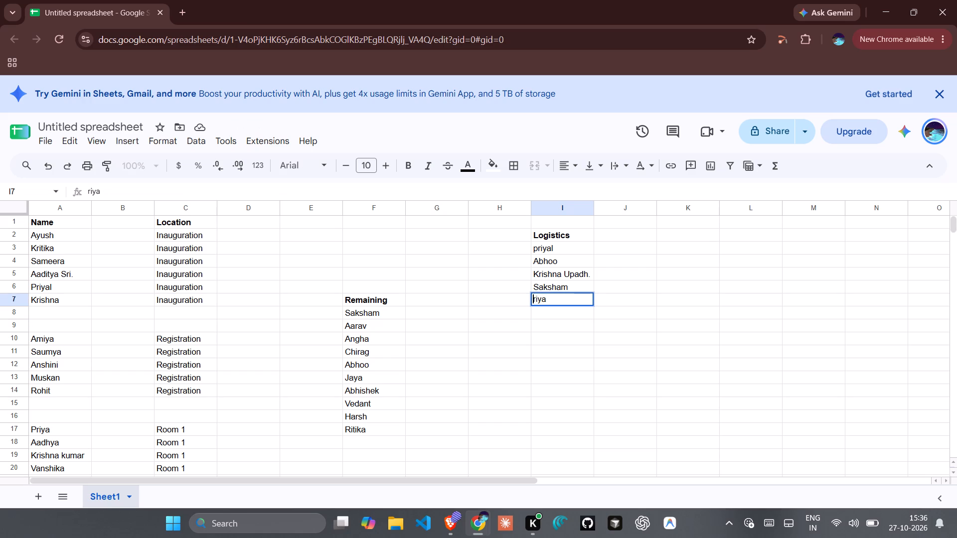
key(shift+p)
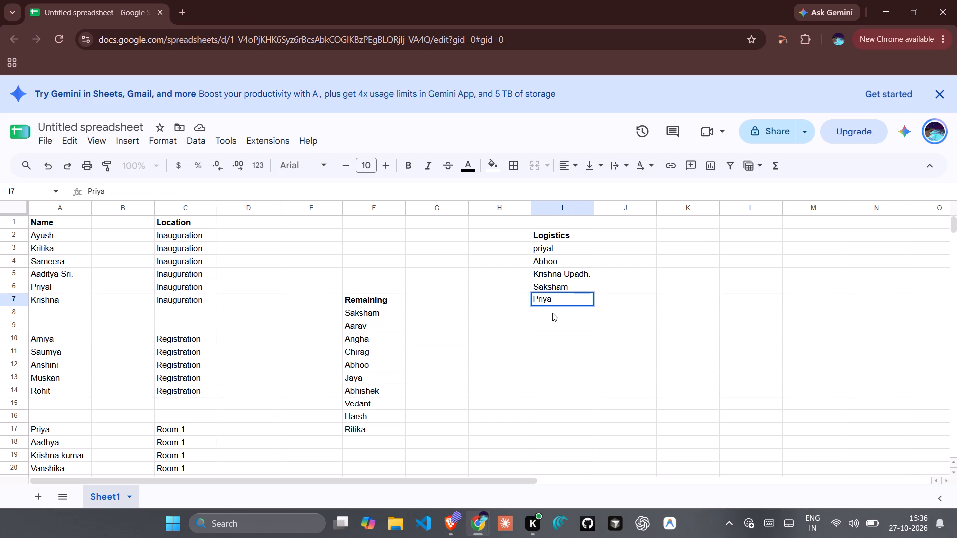
Add Aadhya, Vanshika and the Room 1 Krishna, named as in cell A19, to Logistics cells I8 to I10.
click(552, 313)
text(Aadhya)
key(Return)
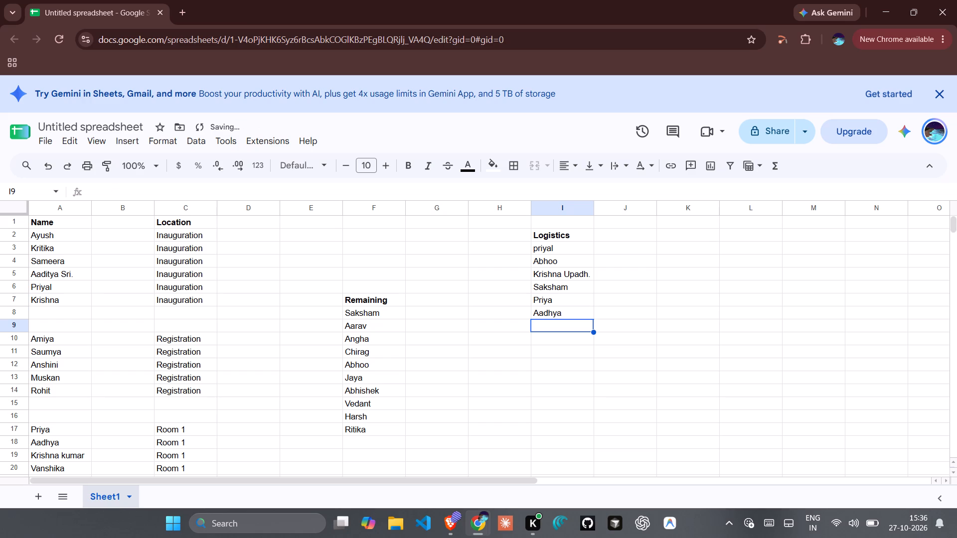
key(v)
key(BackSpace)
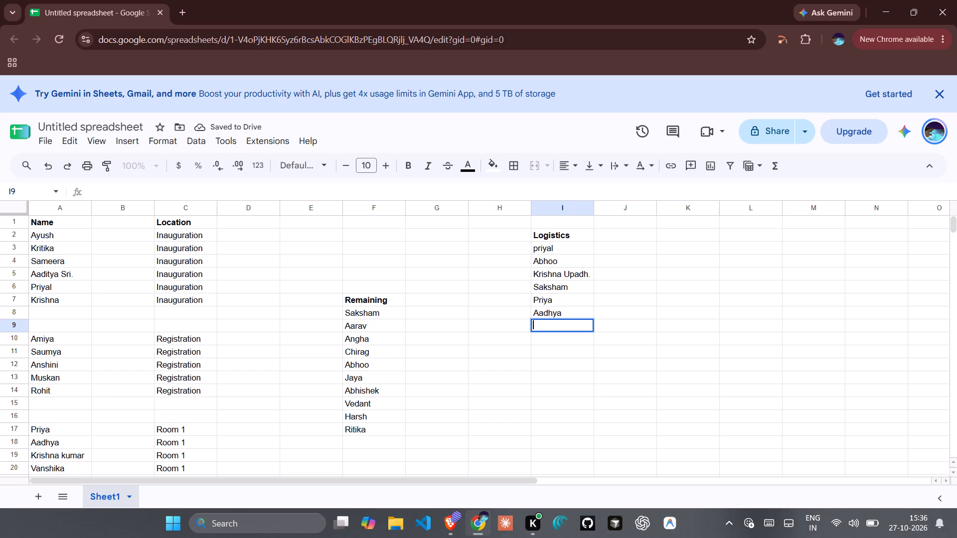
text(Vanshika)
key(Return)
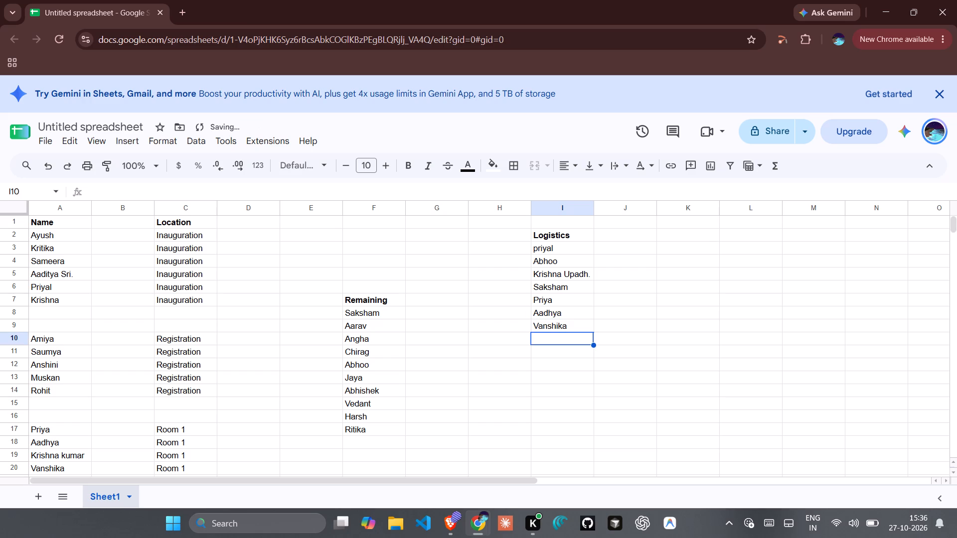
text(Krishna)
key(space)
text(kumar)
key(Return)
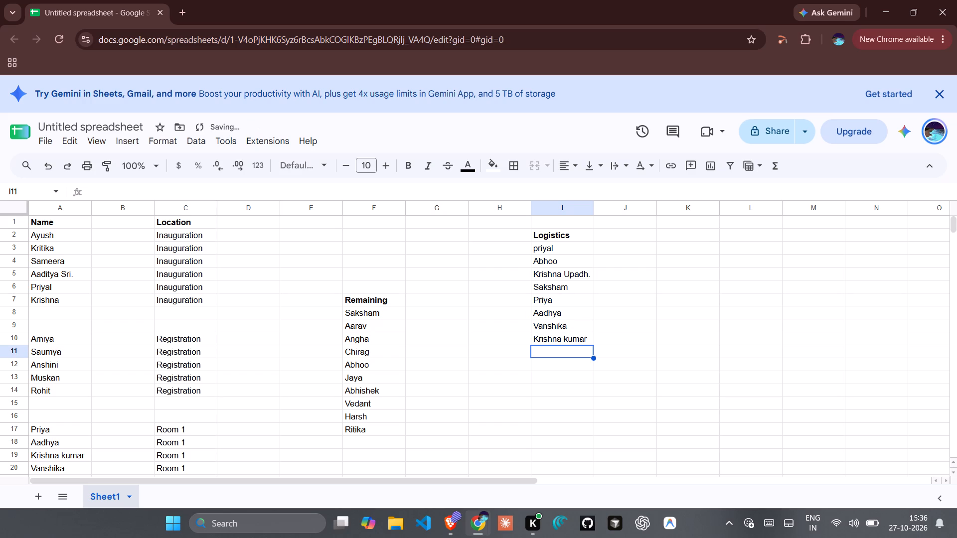
Add Ujjwal, Pradyumn, Arpit and Raj to the Logistics list in cells I11 to I14.
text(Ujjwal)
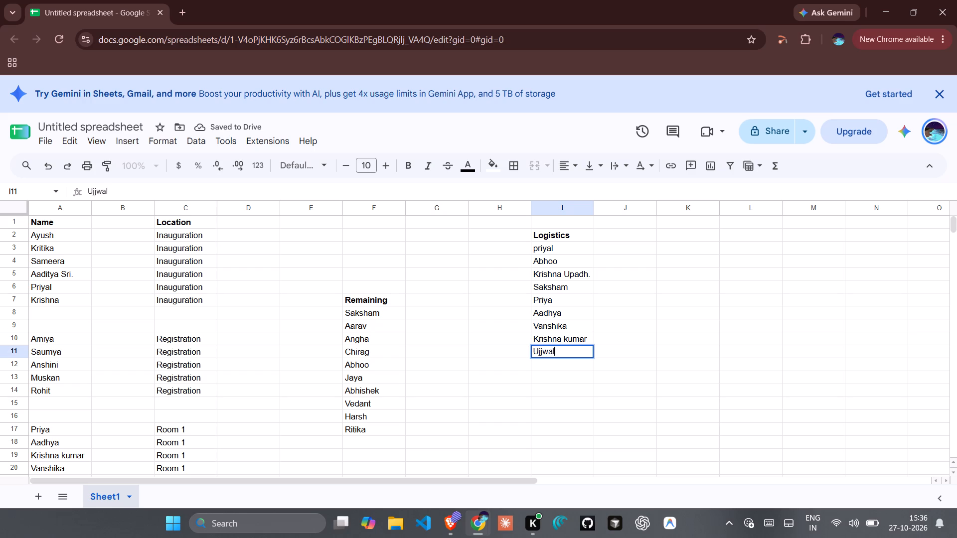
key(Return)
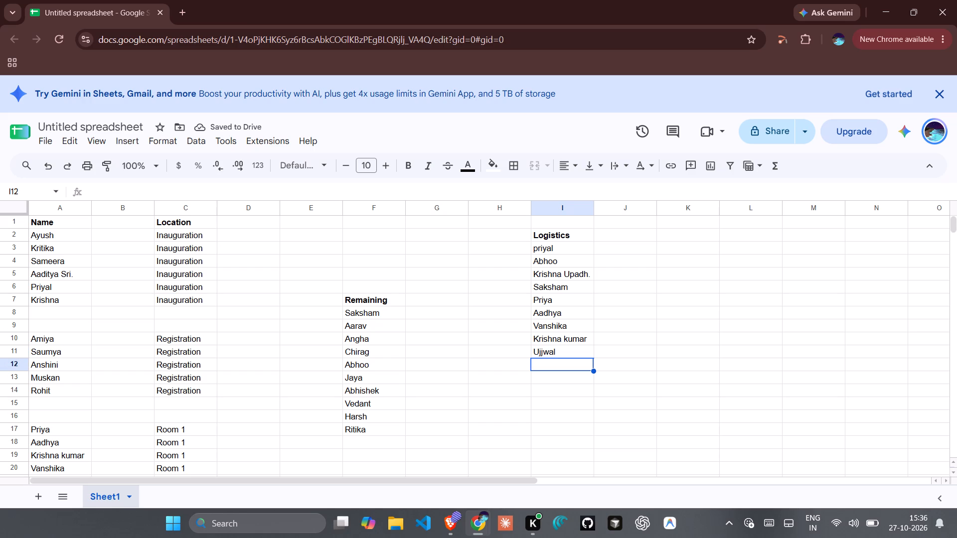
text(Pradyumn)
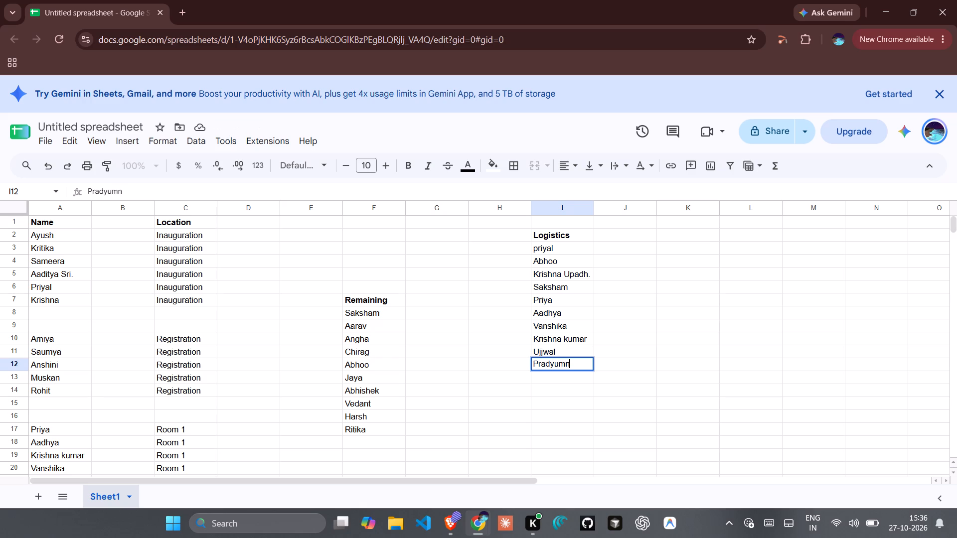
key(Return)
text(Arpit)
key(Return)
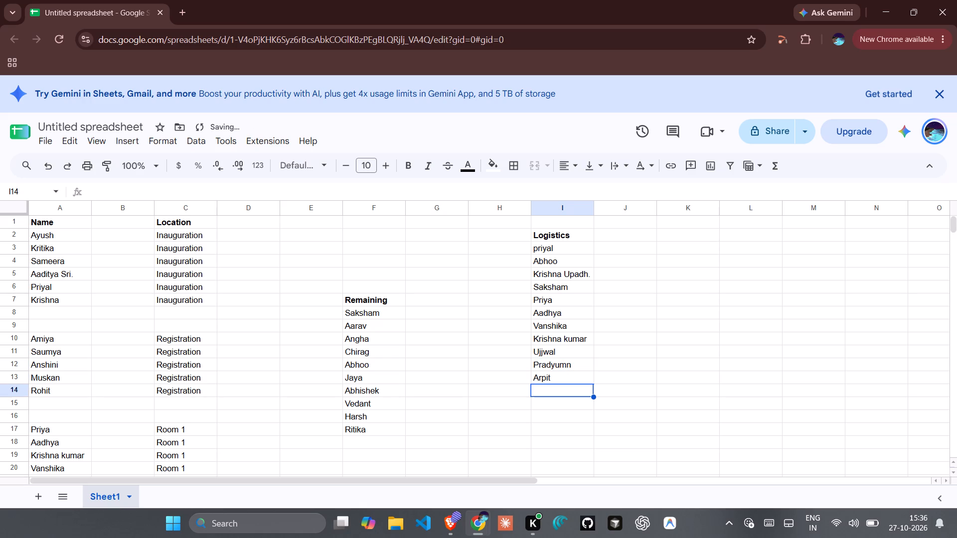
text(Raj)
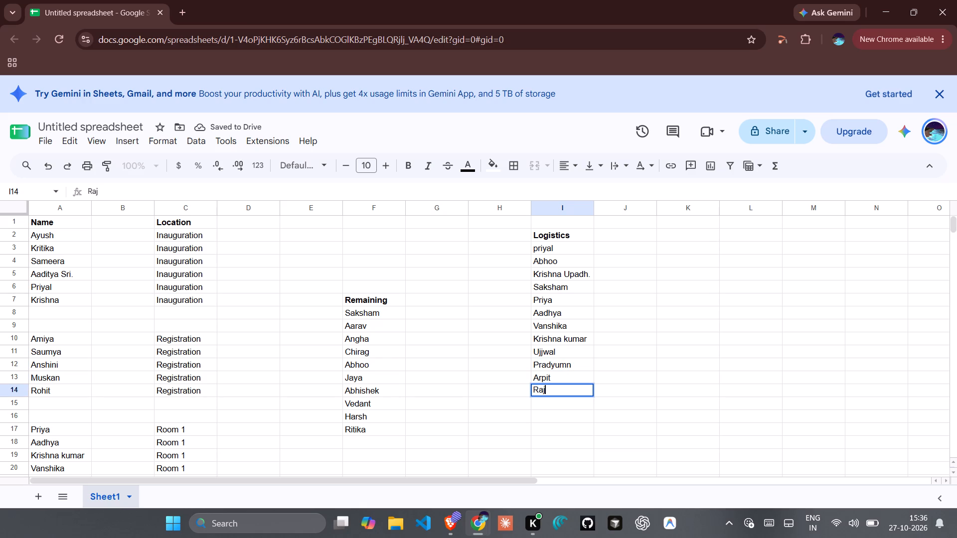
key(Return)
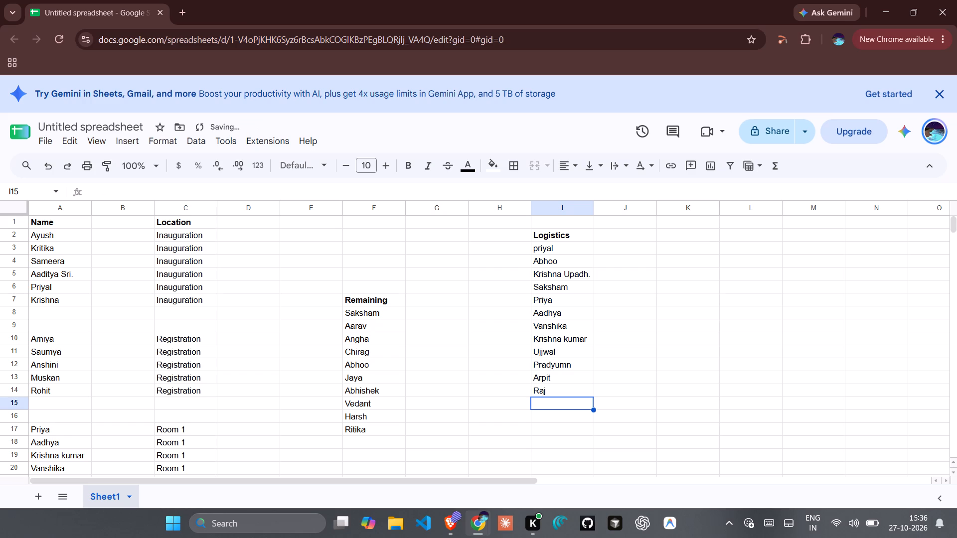
Add Raghav, Chanchal, Suhani and Alankrita to the Logistics list in cells I15 to I18.
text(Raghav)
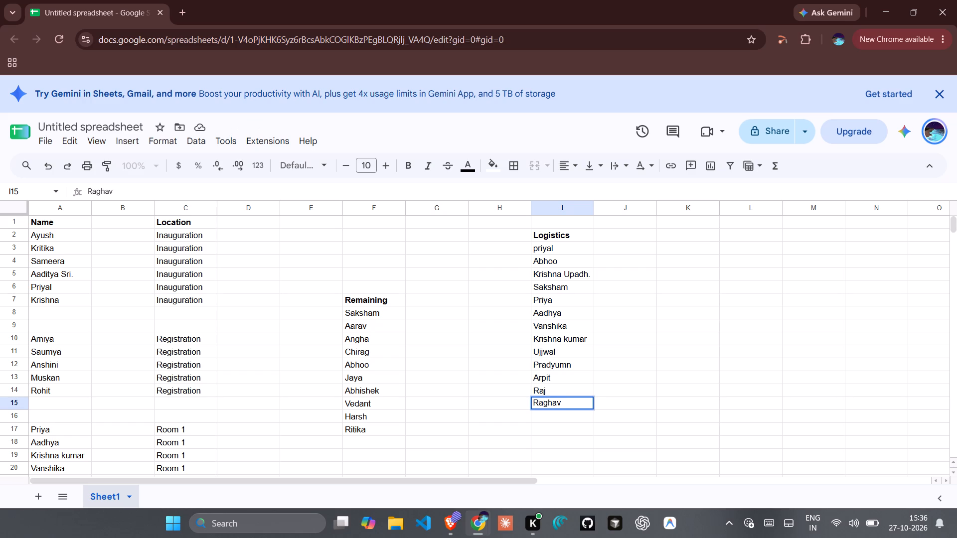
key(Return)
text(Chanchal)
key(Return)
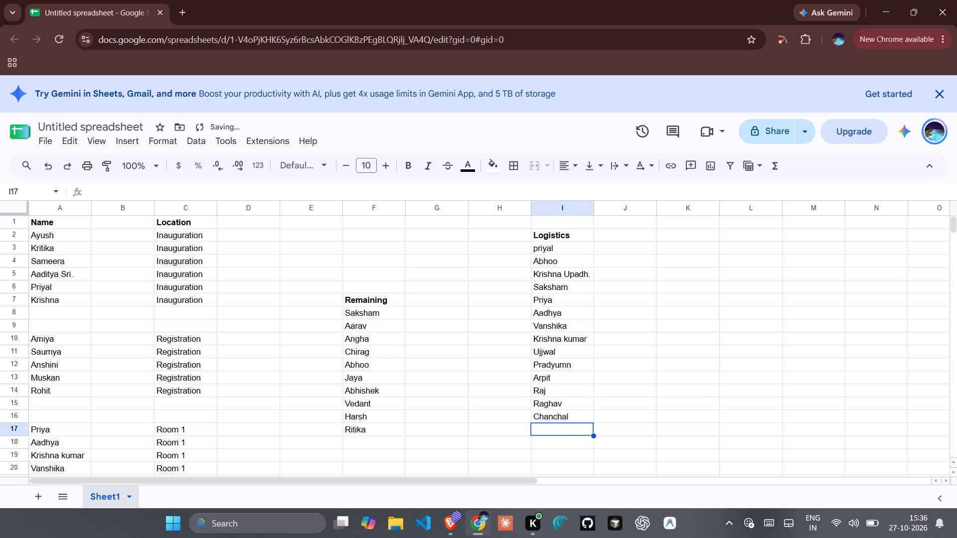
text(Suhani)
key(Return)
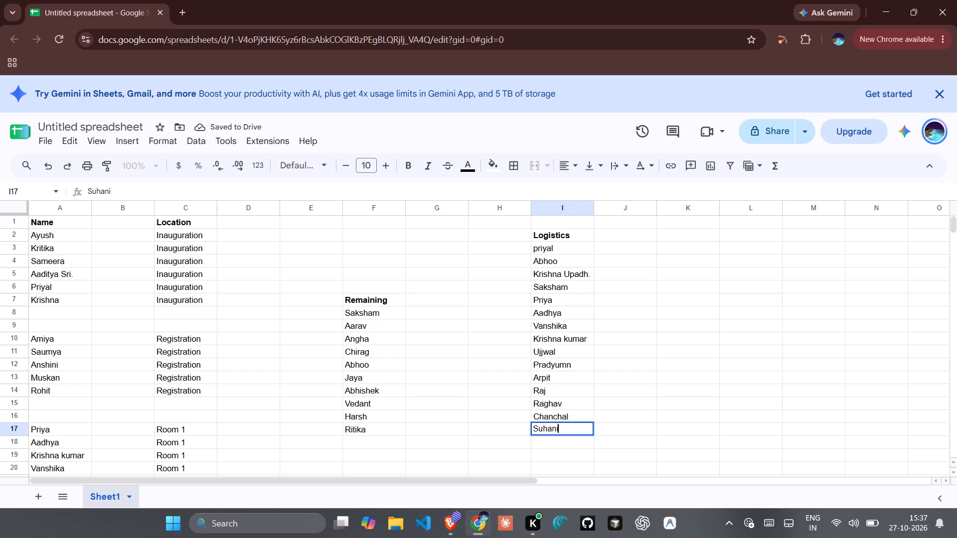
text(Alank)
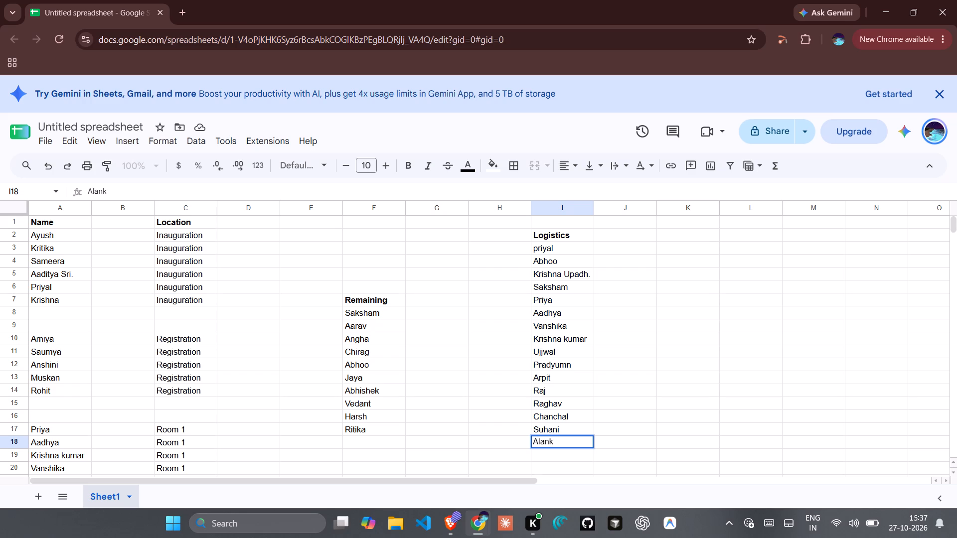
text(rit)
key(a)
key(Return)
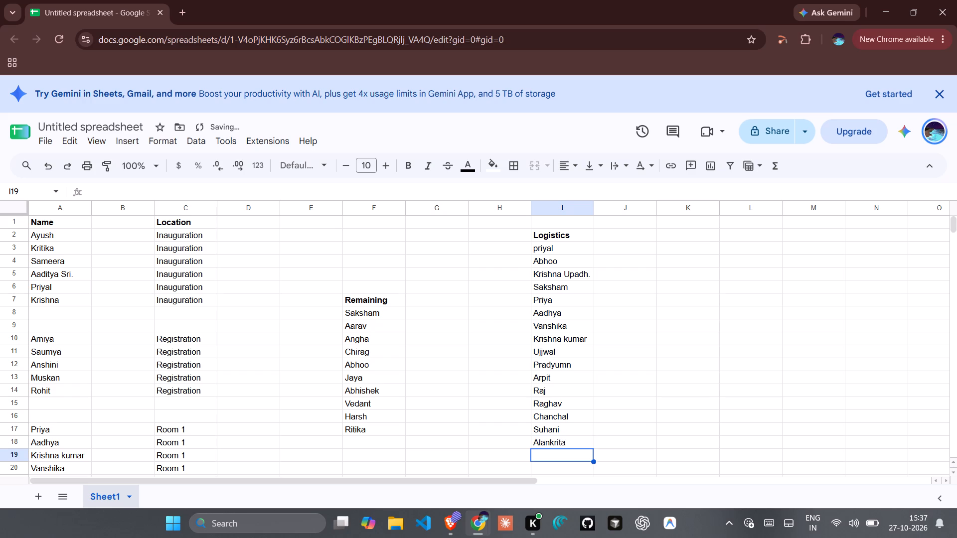
Add Pari and Abhishek to the Logistics list in cells I19 and I20.
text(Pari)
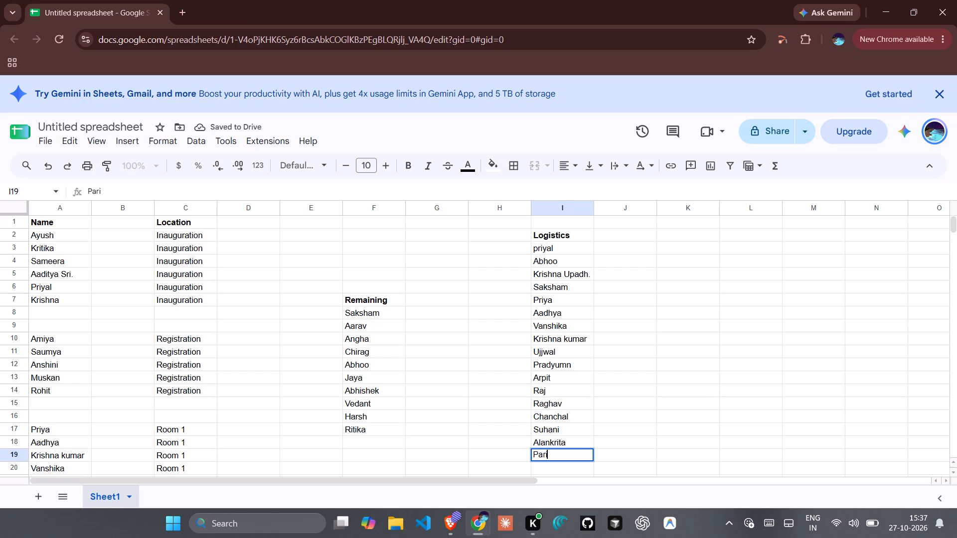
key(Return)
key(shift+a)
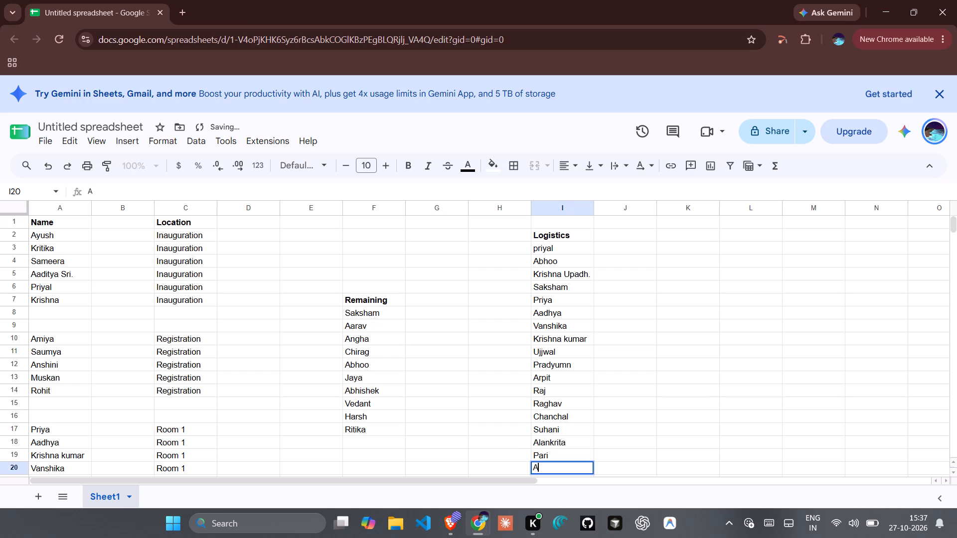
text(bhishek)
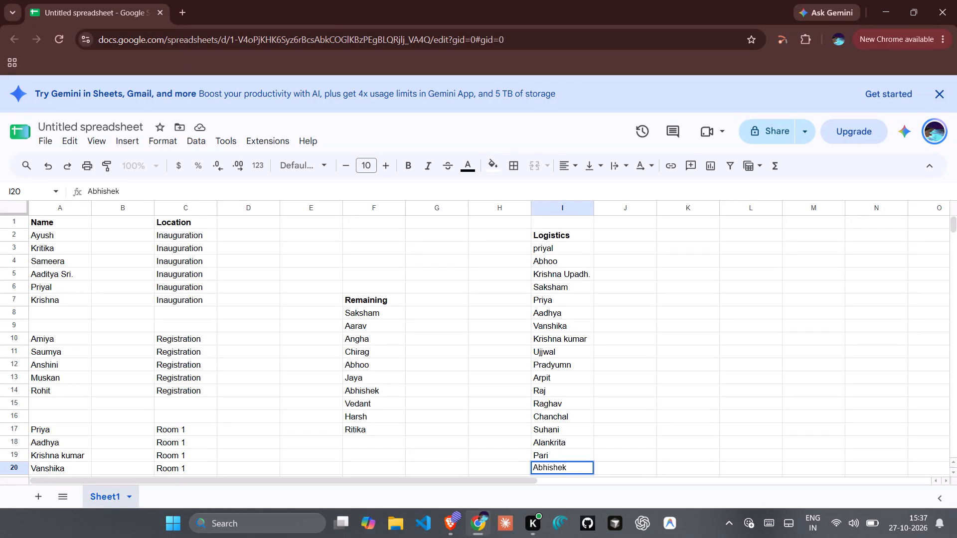
scroll(552, 313, down, 1)
scroll(552, 313, up, 1)
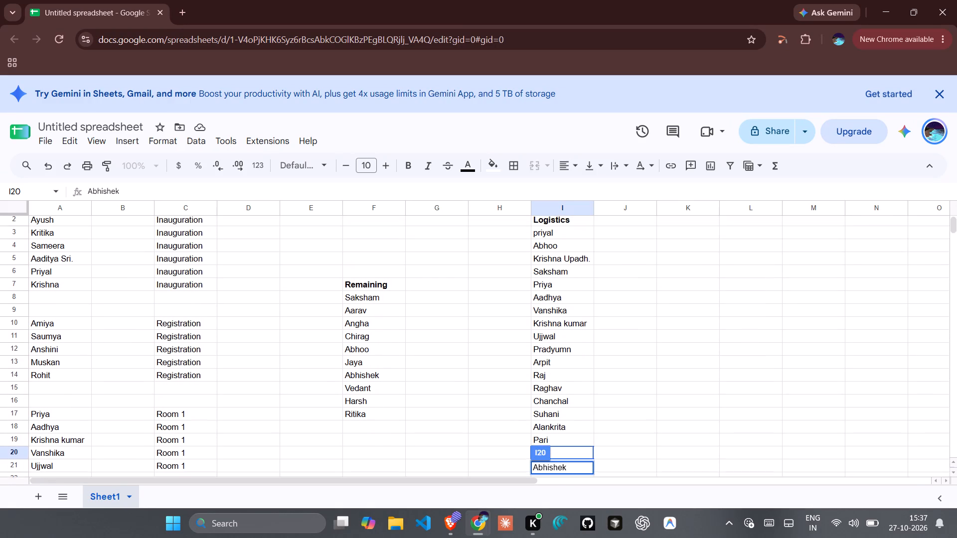
scroll(552, 313, up, 1)
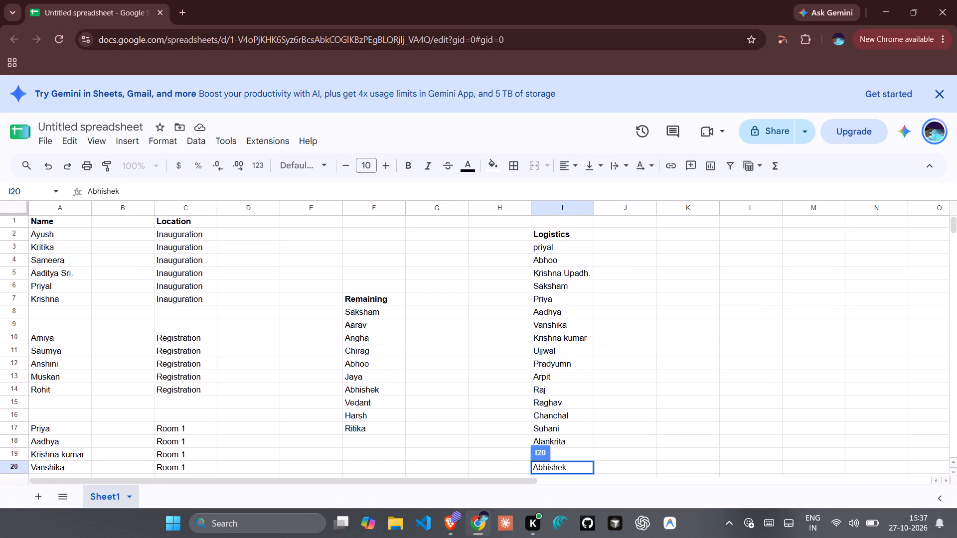
click(552, 313)
click(622, 356)
Select the empty cell I21 below Abhishek to continue the Logistics list.
scroll(622, 356, down, 1)
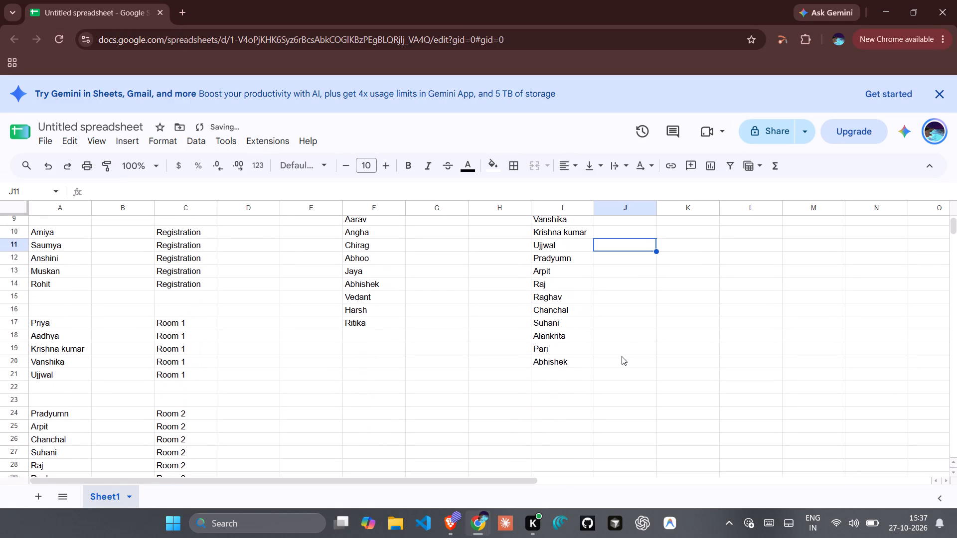
scroll(622, 356, down, 1)
click(566, 370)
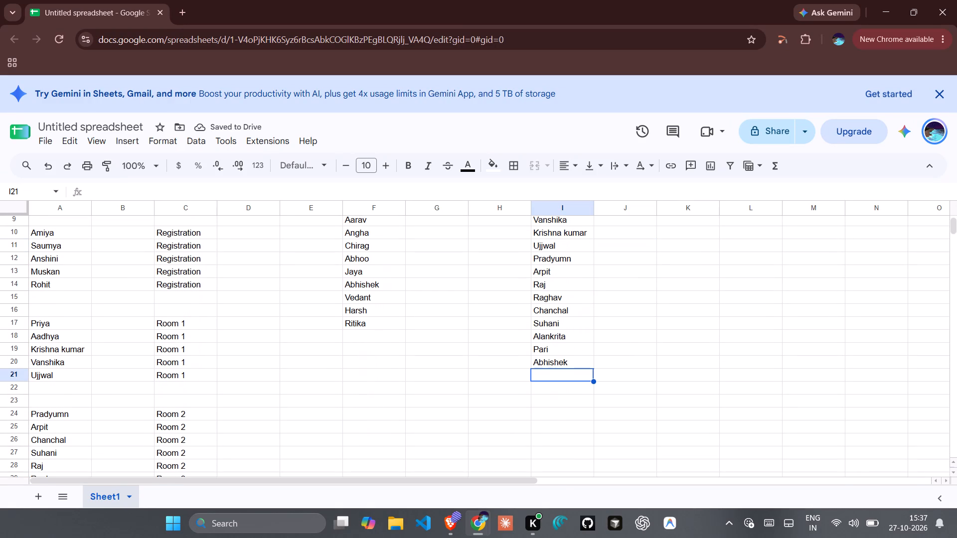
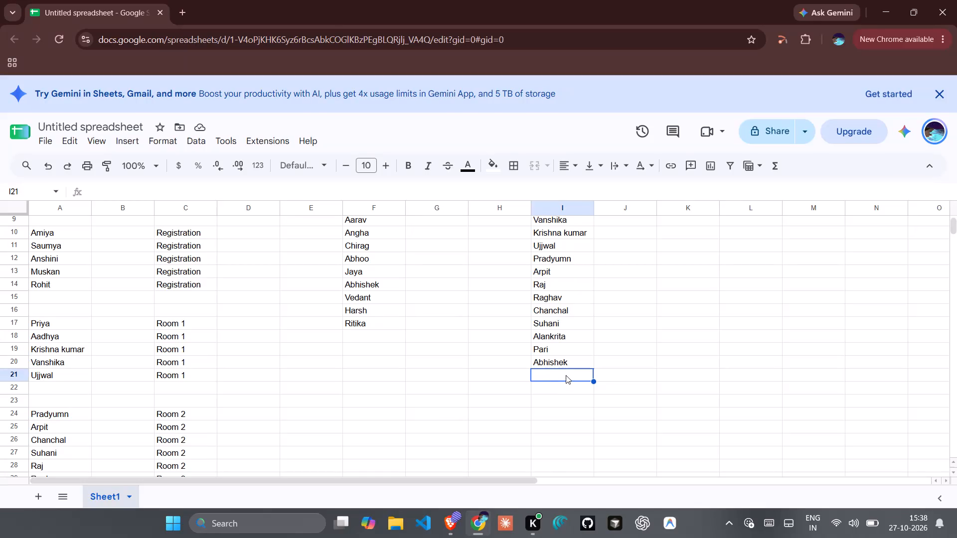
Add Dev, with the surname used in the Room 3 group, and Nitin to the Logistics list in cells I21 and I22.
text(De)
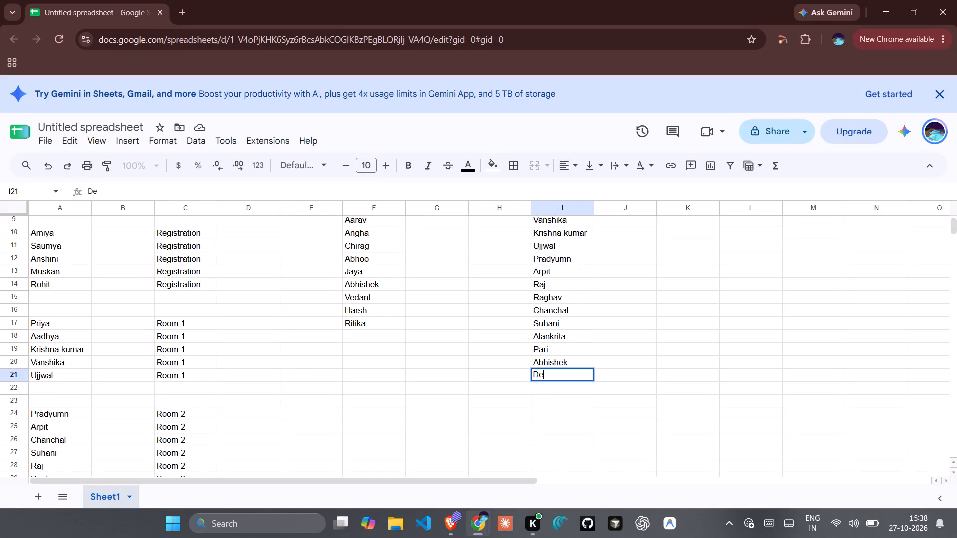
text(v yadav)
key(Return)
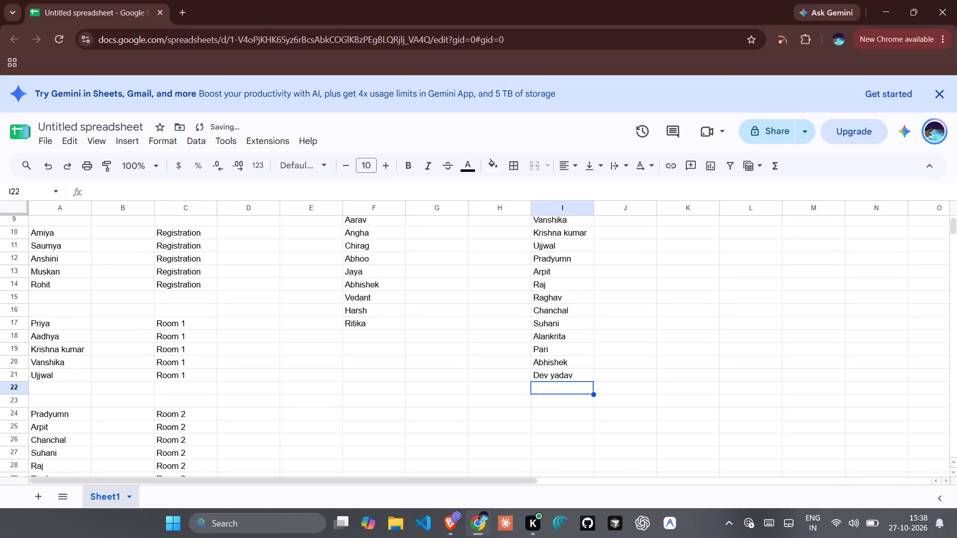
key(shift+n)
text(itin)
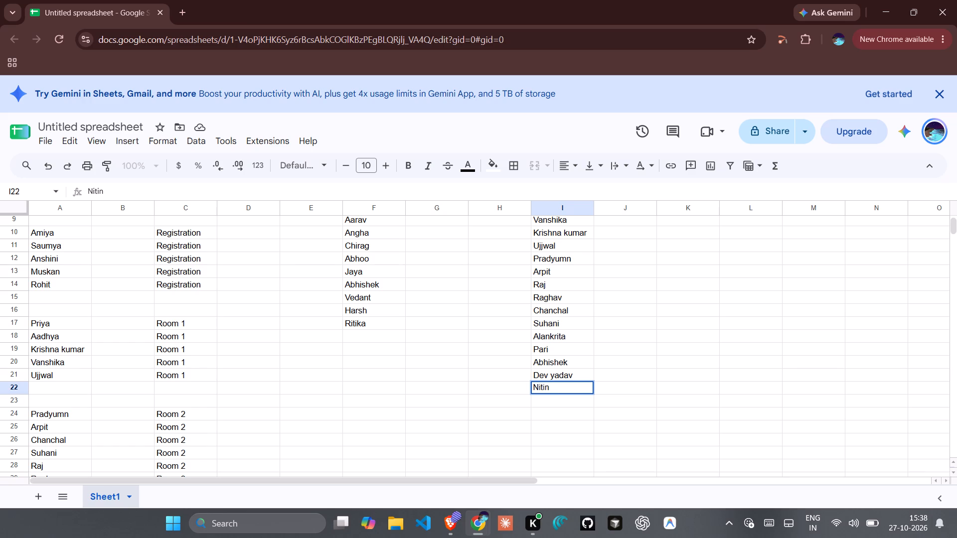
click(648, 348)
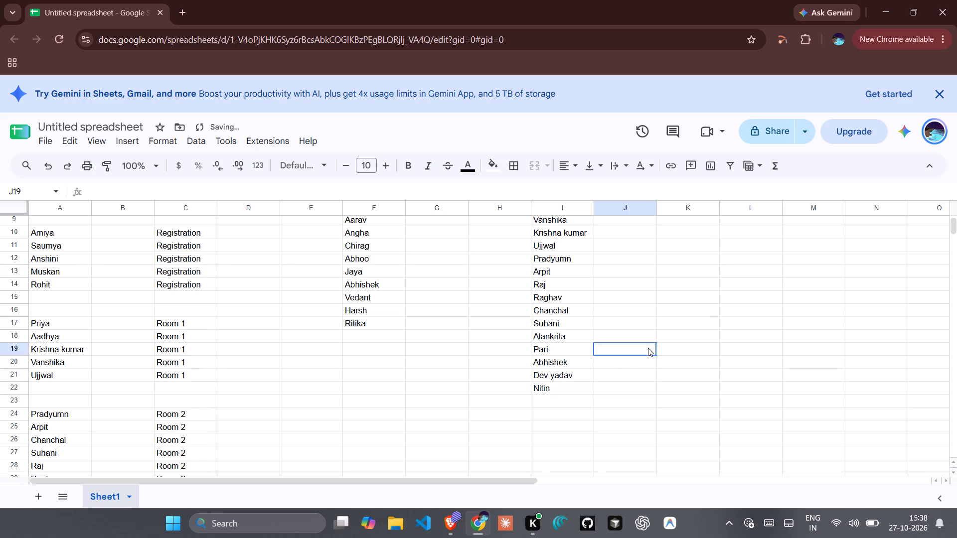
Review the Logistics list against the location groups and the Remaining list.
scroll(648, 348, up, 5)
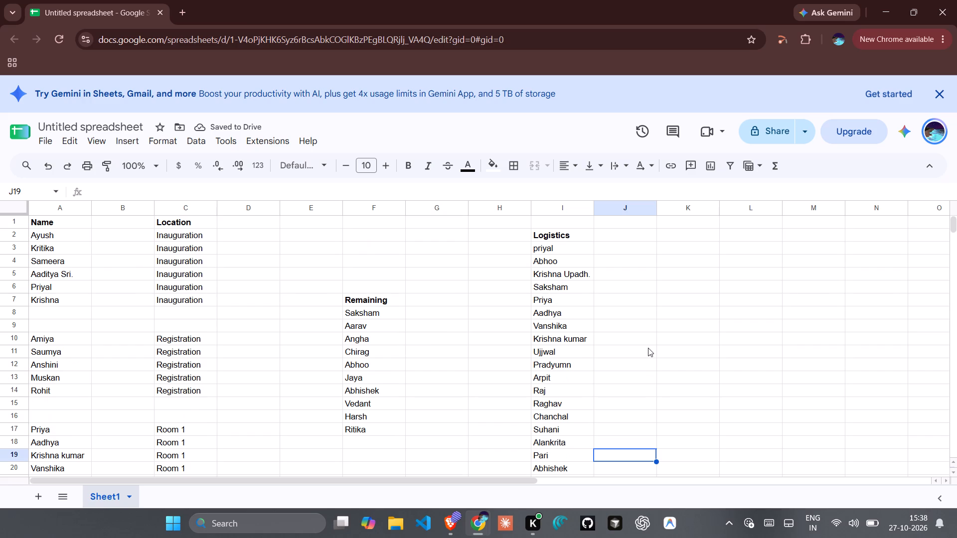
scroll(648, 348, down, 3)
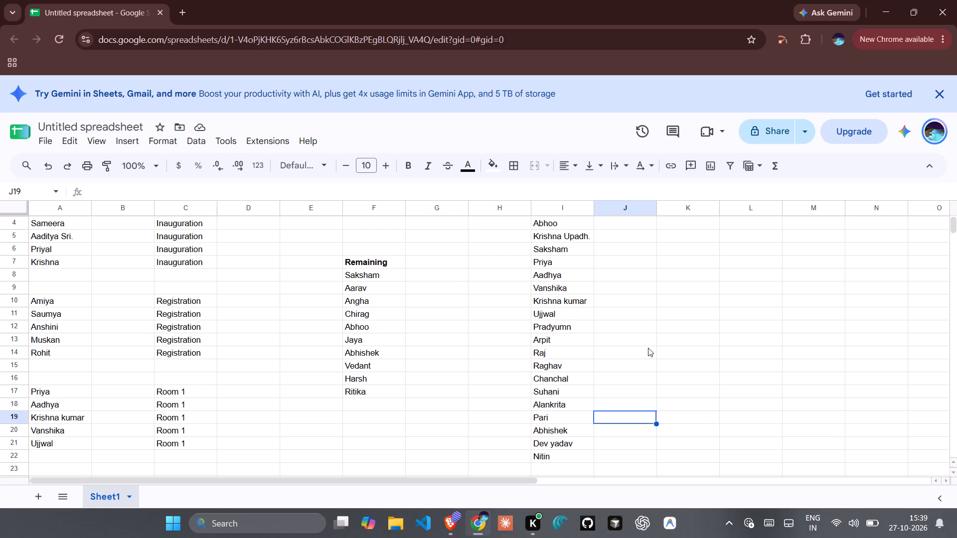
scroll(648, 348, down, 2)
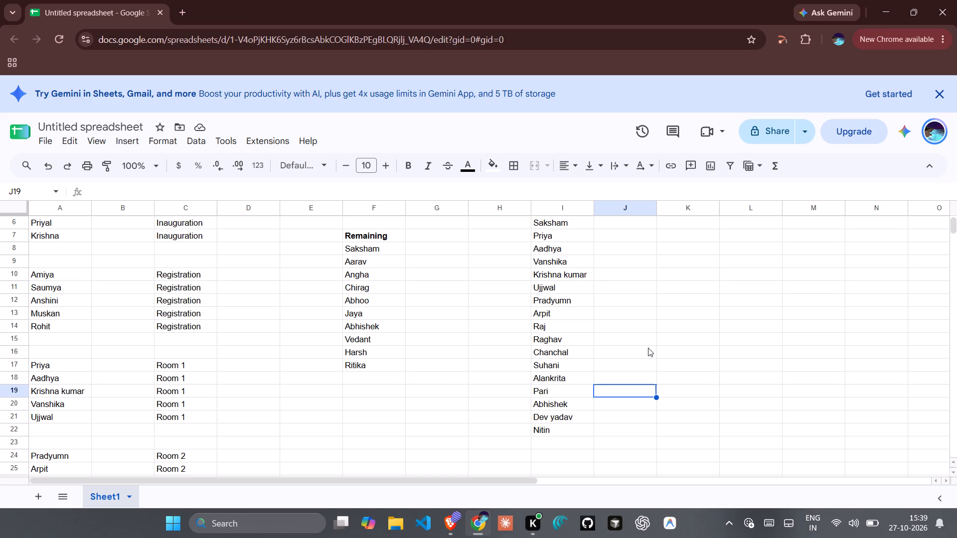
scroll(648, 348, down, 2)
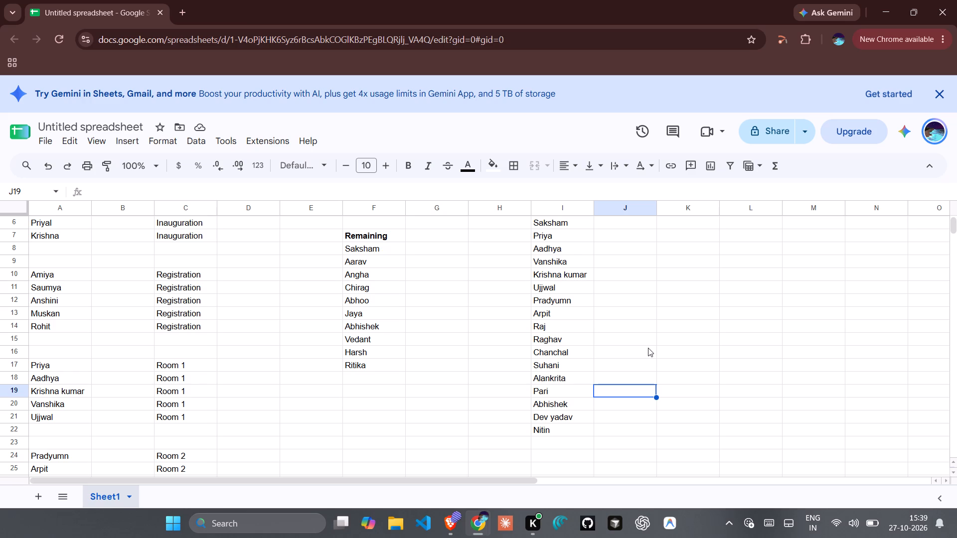
click(648, 348)
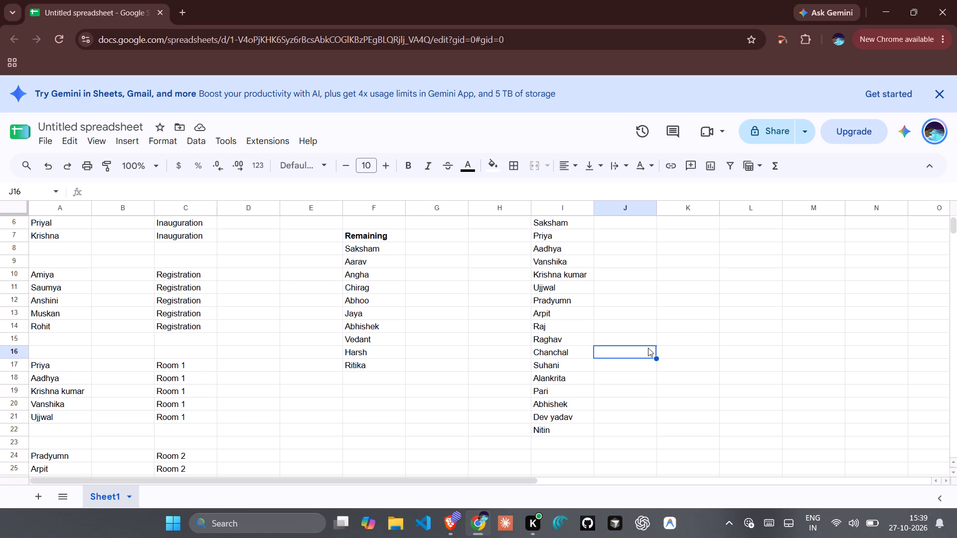
Add Bhaavya to the Remaining list in cell F18, below Ritika.
scroll(648, 348, up, 3)
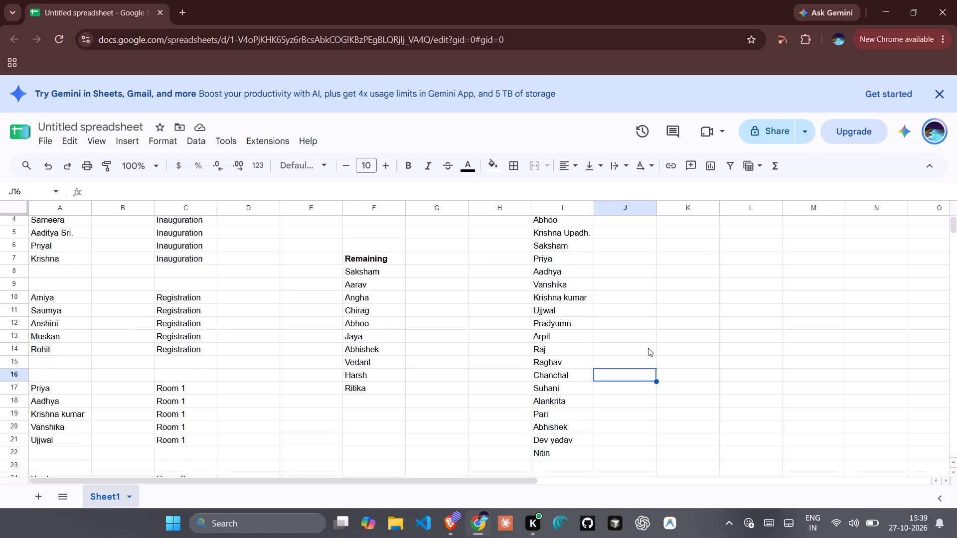
click(379, 441)
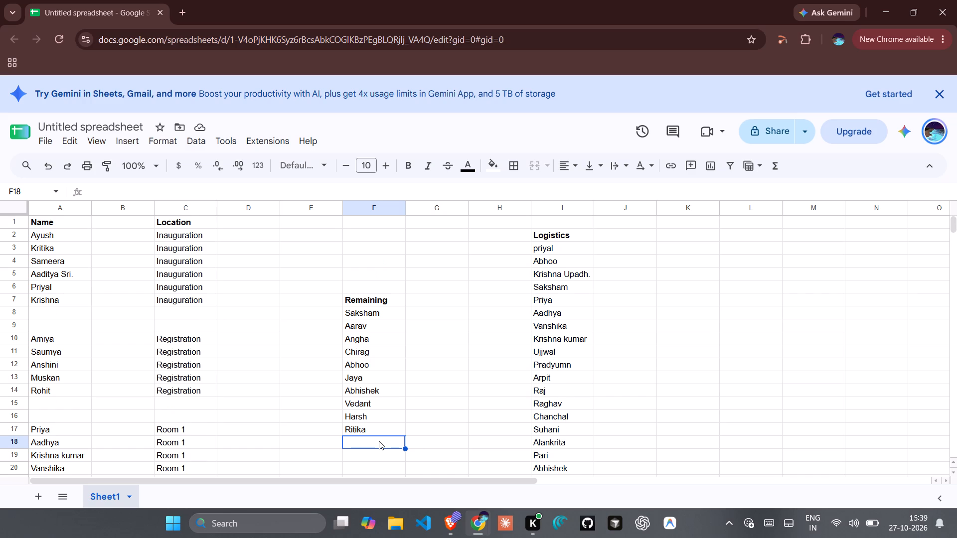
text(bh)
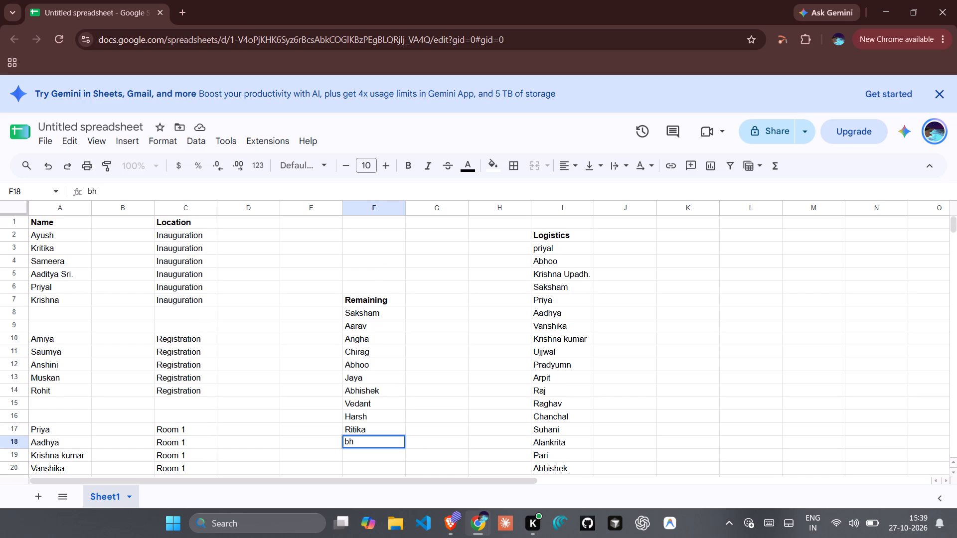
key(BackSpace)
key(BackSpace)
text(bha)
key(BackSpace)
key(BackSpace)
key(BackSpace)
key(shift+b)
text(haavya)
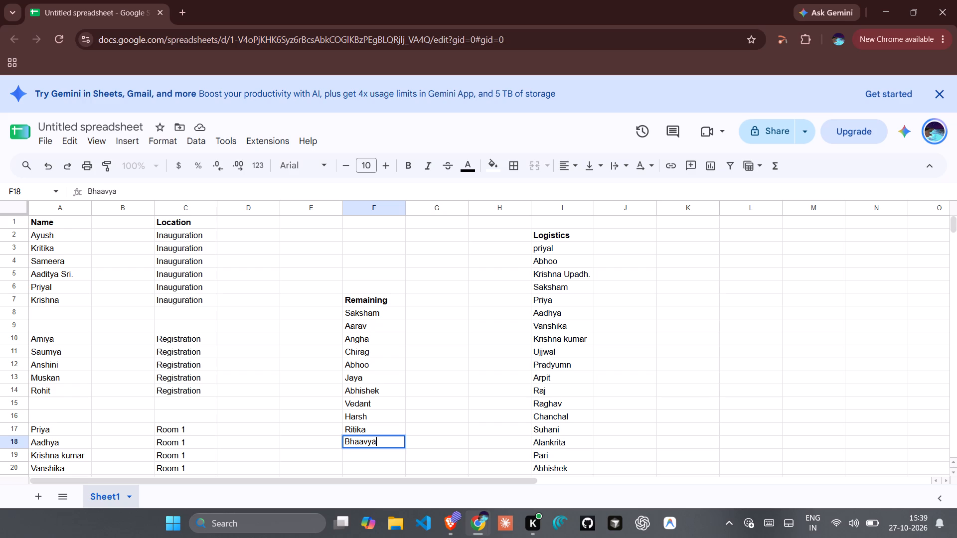
click(445, 380)
Enter the note "Team made by Aditya bhaiya" in cell I1 above the Logistics heading.
scroll(445, 380, down, 1)
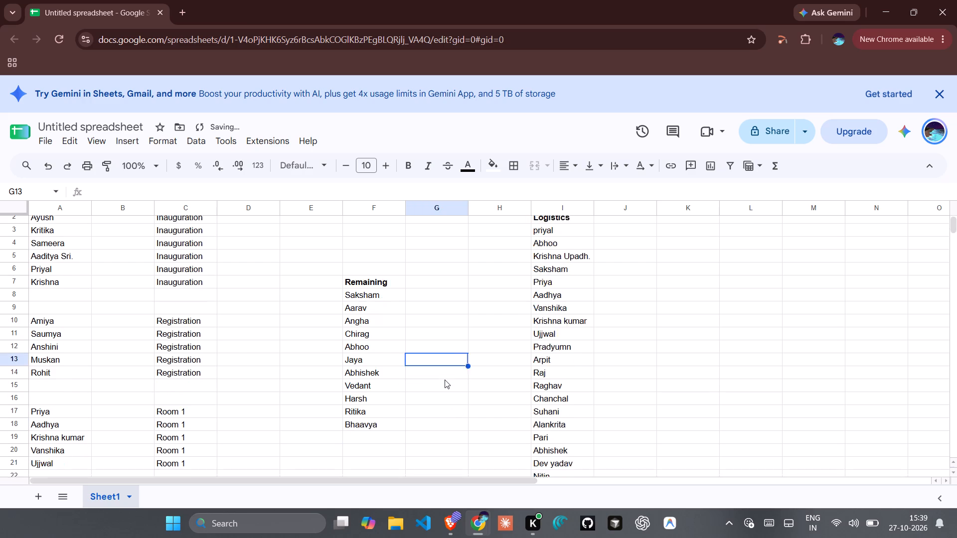
scroll(445, 380, down, 1)
scroll(445, 380, up, 3)
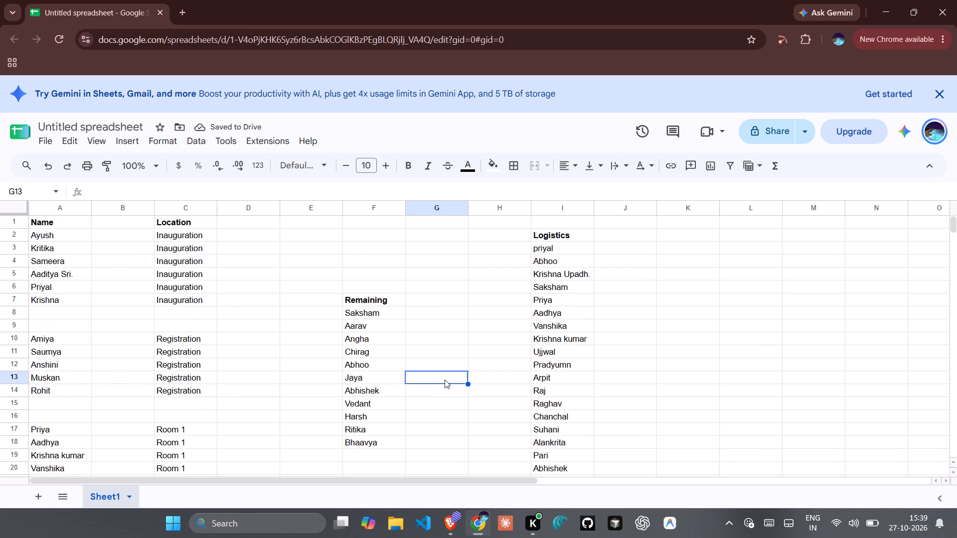
click(562, 220)
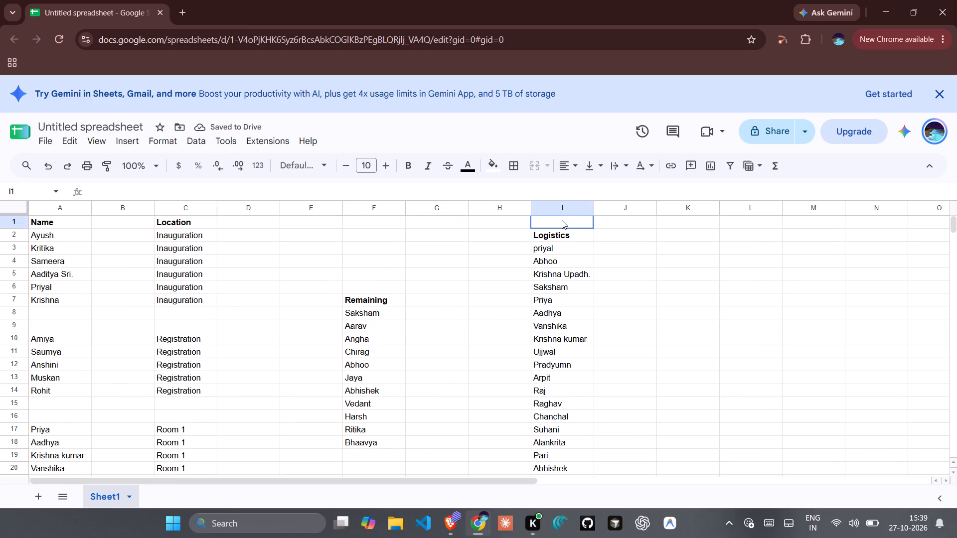
double_click(562, 220)
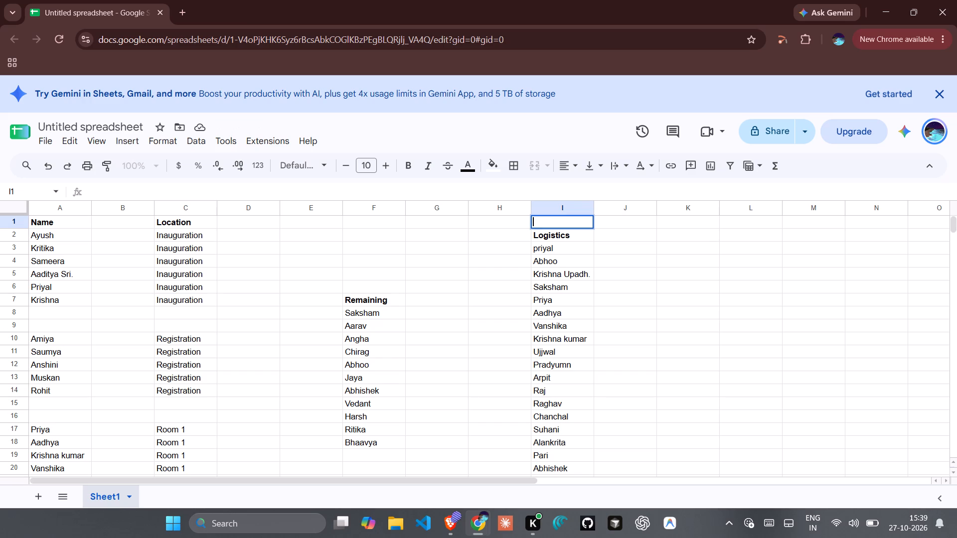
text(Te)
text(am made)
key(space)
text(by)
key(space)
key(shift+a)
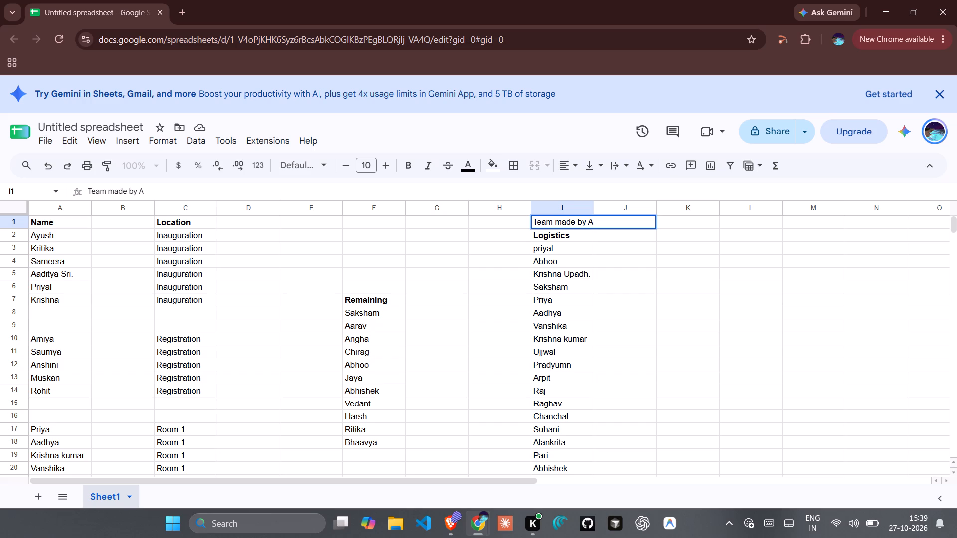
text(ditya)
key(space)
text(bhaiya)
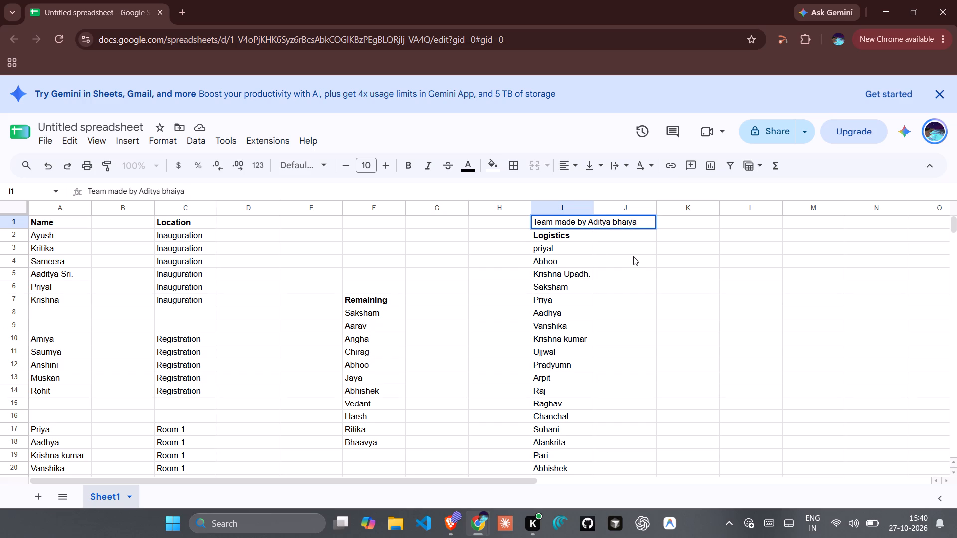
click(633, 256)
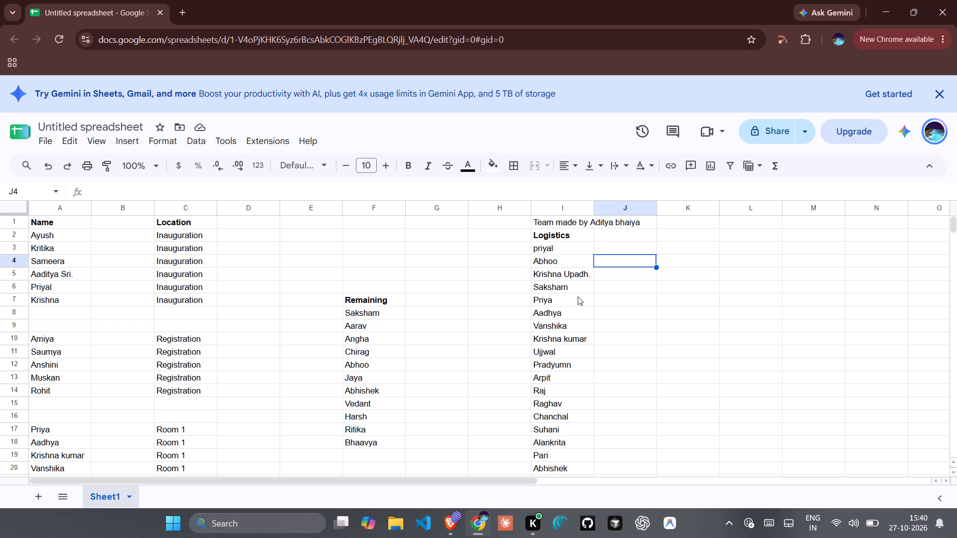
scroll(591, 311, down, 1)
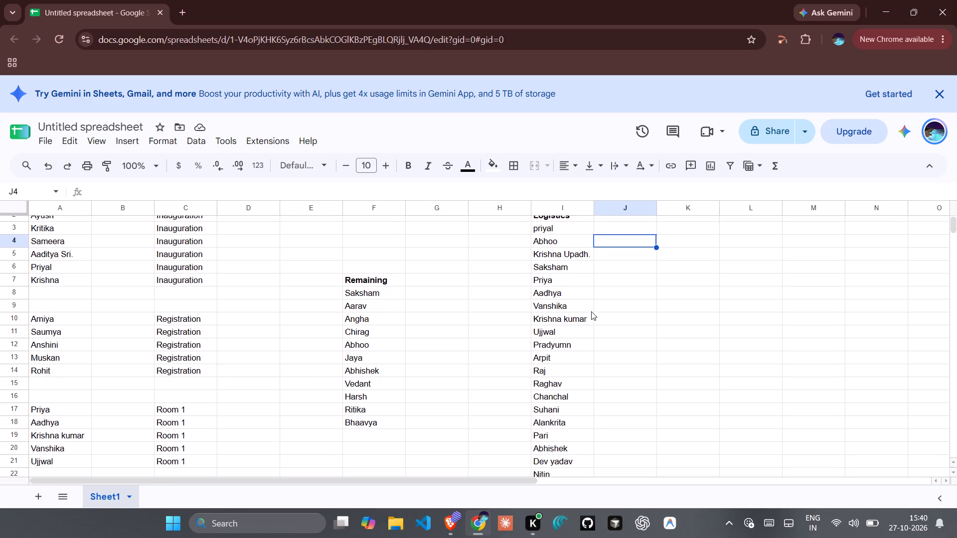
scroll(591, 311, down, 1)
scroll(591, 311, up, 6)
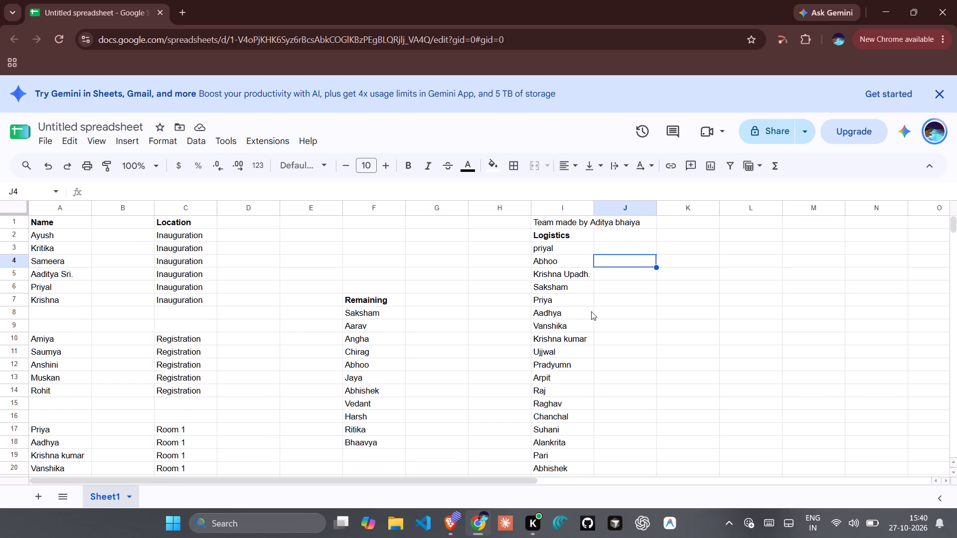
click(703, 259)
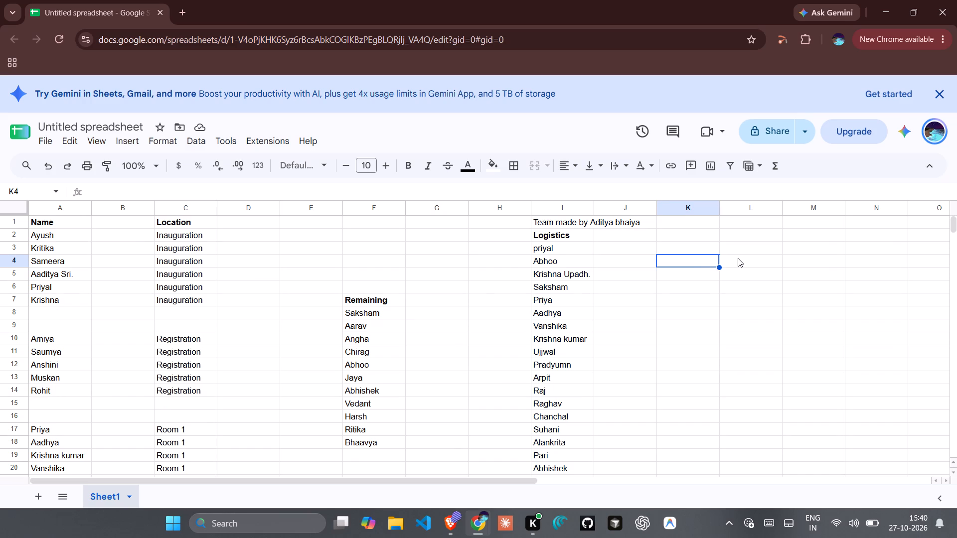
Enter the heading "Total girls/boys" in cell G25, beside the Room 2 group.
scroll(738, 258, down, 2)
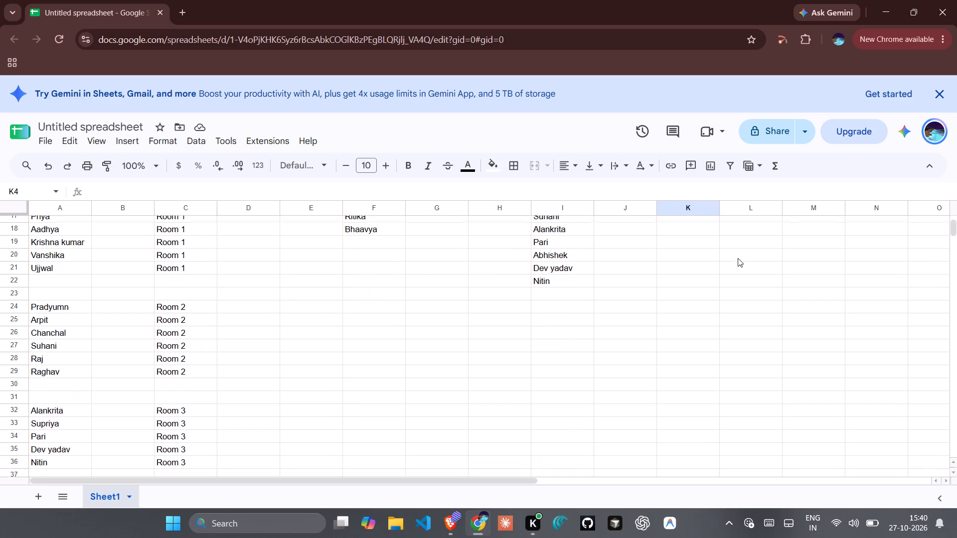
scroll(738, 258, down, 1)
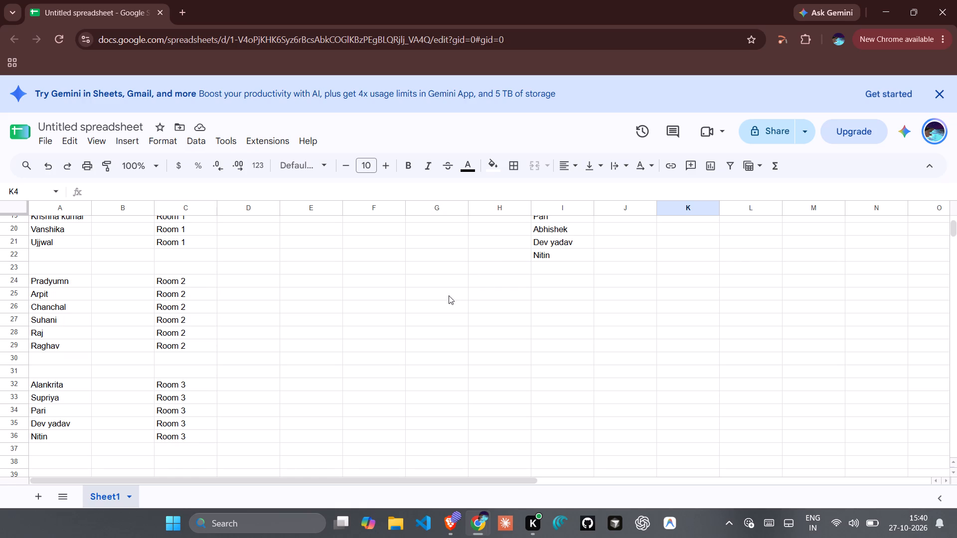
click(446, 295)
double_click(446, 295)
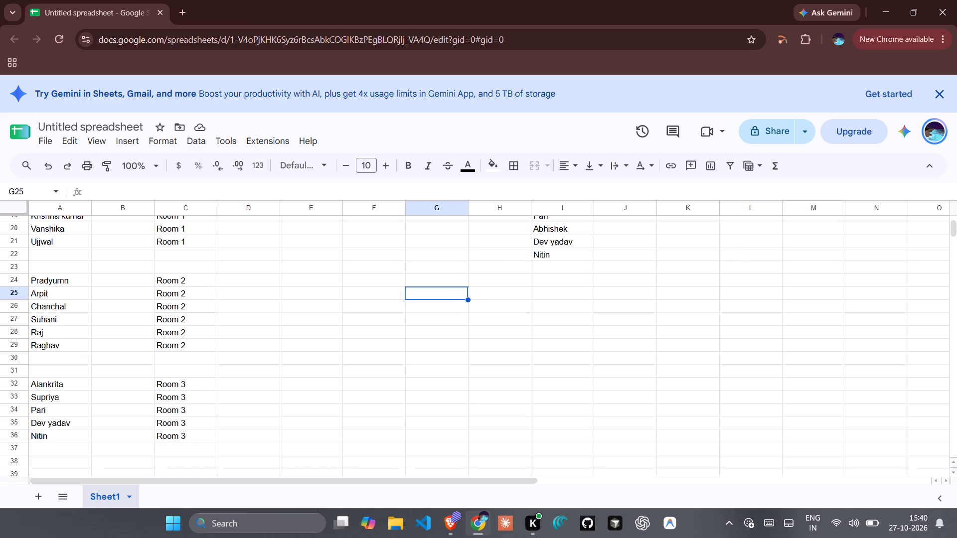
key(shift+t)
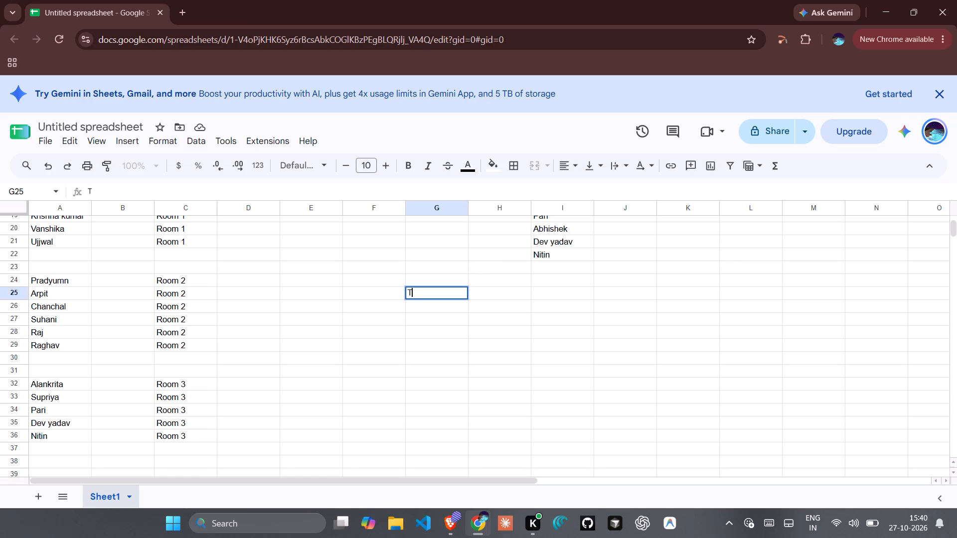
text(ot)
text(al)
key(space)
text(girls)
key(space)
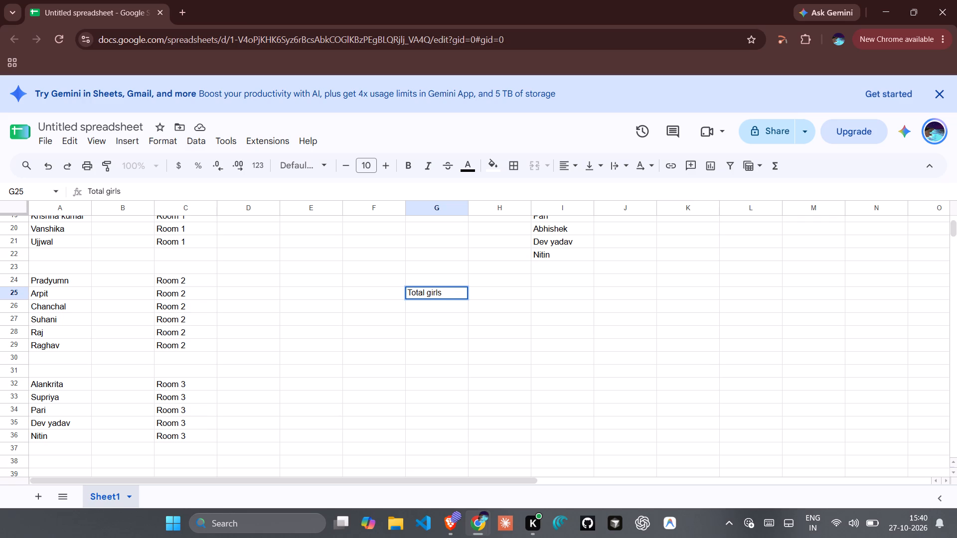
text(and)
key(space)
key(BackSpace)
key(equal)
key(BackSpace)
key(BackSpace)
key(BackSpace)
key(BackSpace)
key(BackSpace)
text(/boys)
Make the "Total girls/boys" heading in cell G25 bold.
drag(463, 291, 402, 297)
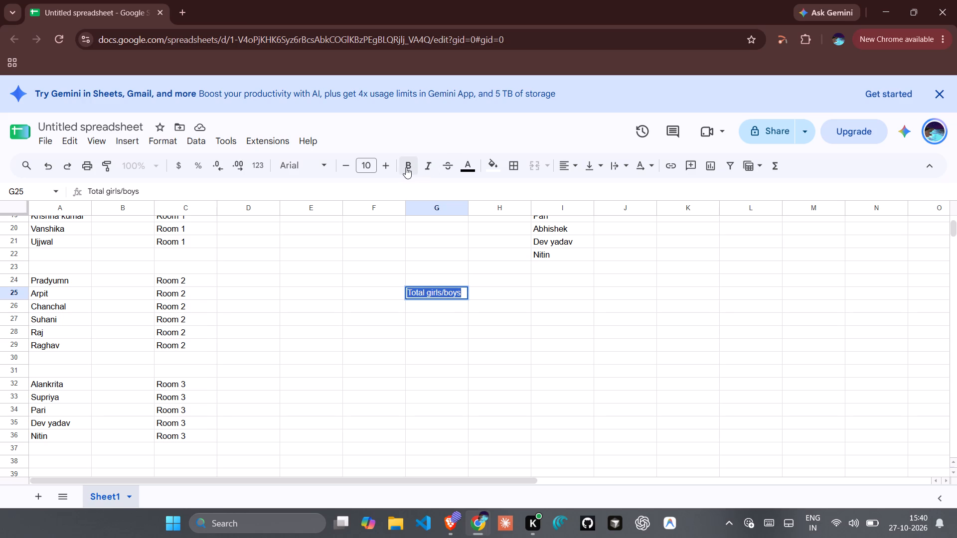
click(407, 167)
click(433, 303)
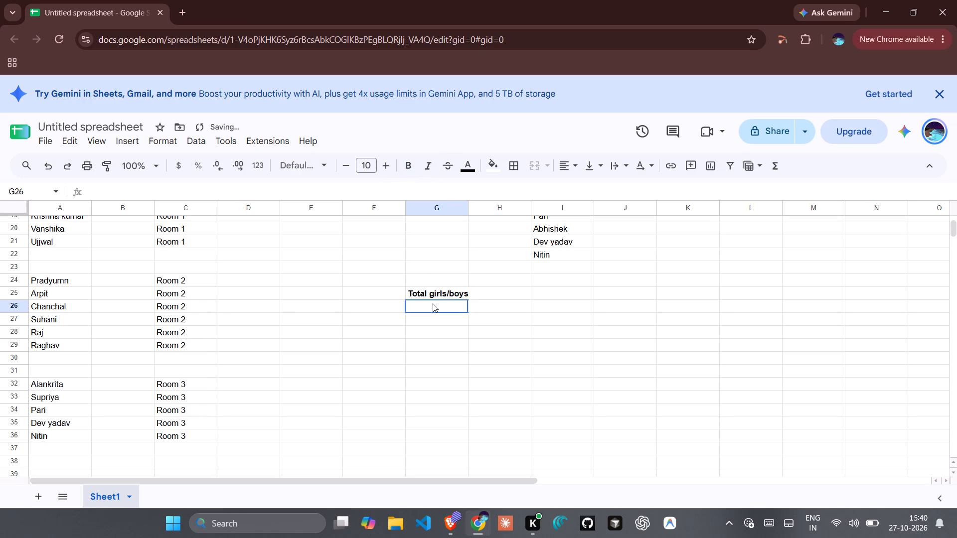
Enter the labels Girls in cell G26 and Boys in cell G27 under the Total girls/boys heading.
double_click(433, 303)
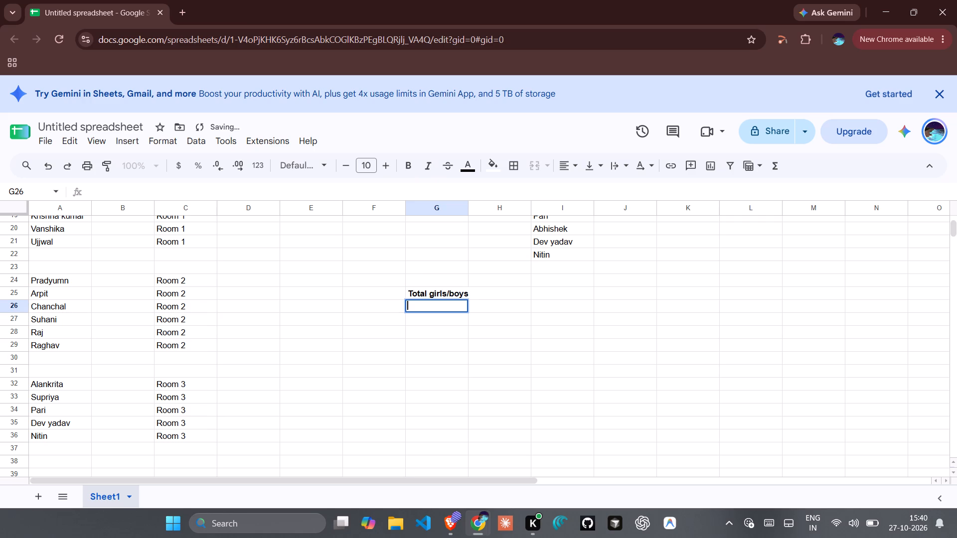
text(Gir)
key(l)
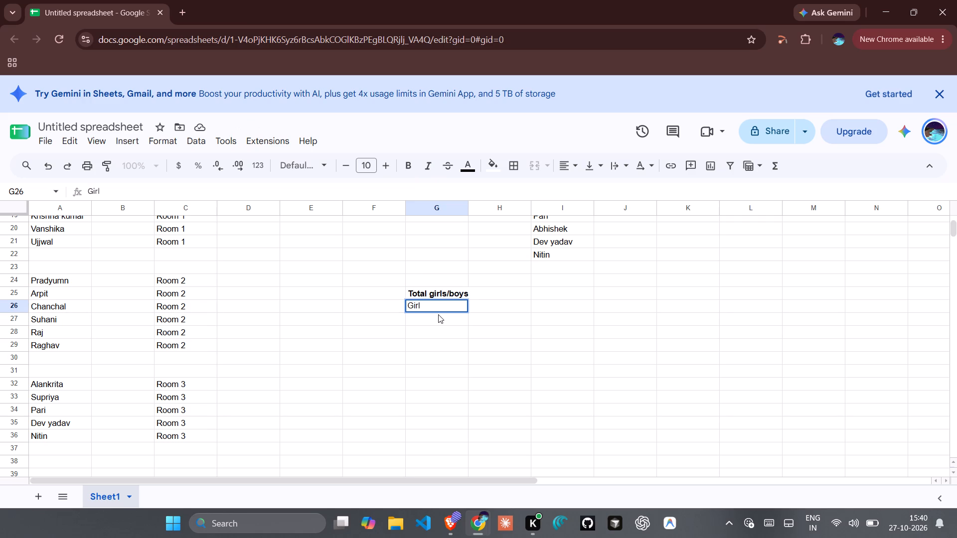
click(438, 314)
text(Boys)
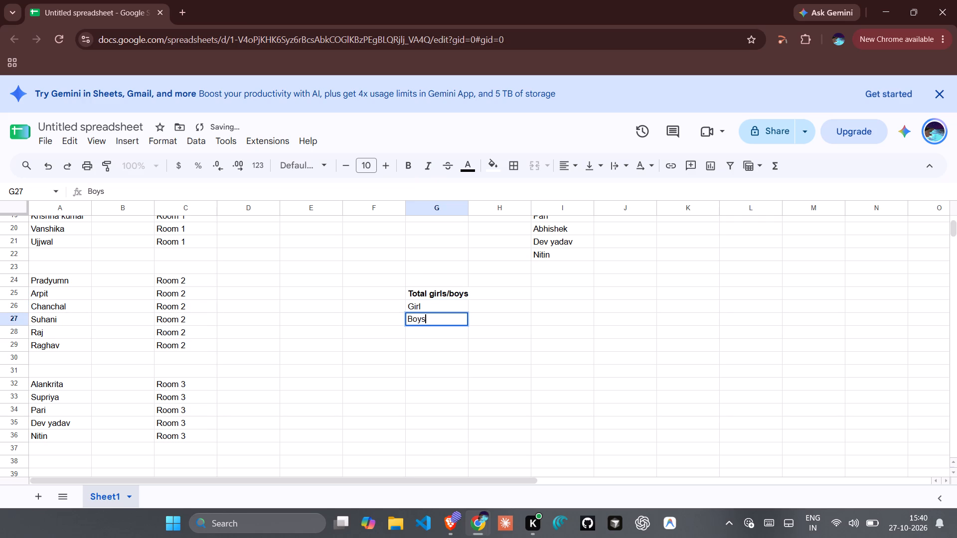
double_click(433, 304)
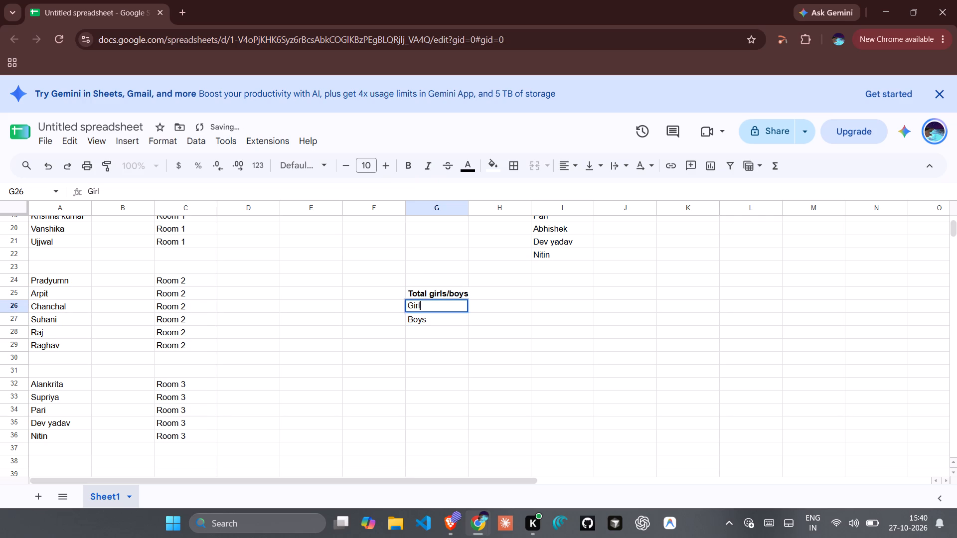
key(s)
click(484, 292)
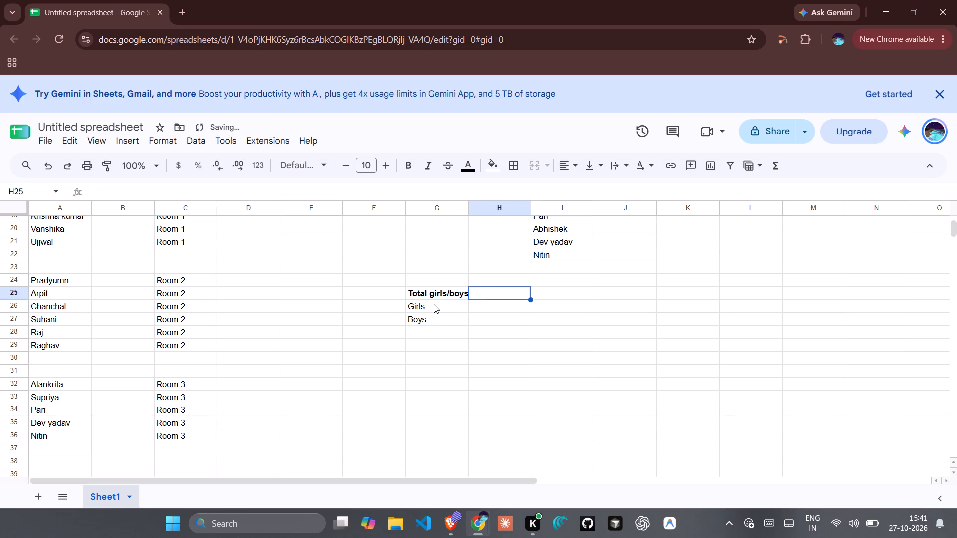
Clear the Girls label from cell G26 and enter it in cell G28 instead, below Boys.
drag(434, 304, 417, 301)
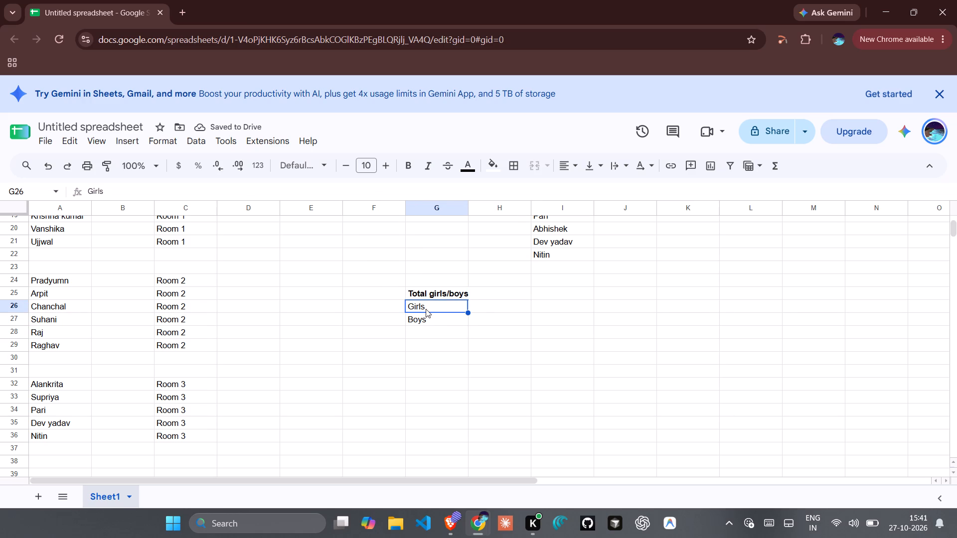
double_click(426, 309)
key(BackSpace)
key(BackSpace)
key(BackSpace)
key(BackSpace)
key(BackSpace)
key(BackSpace)
key(BackSpace)
key(BackSpace)
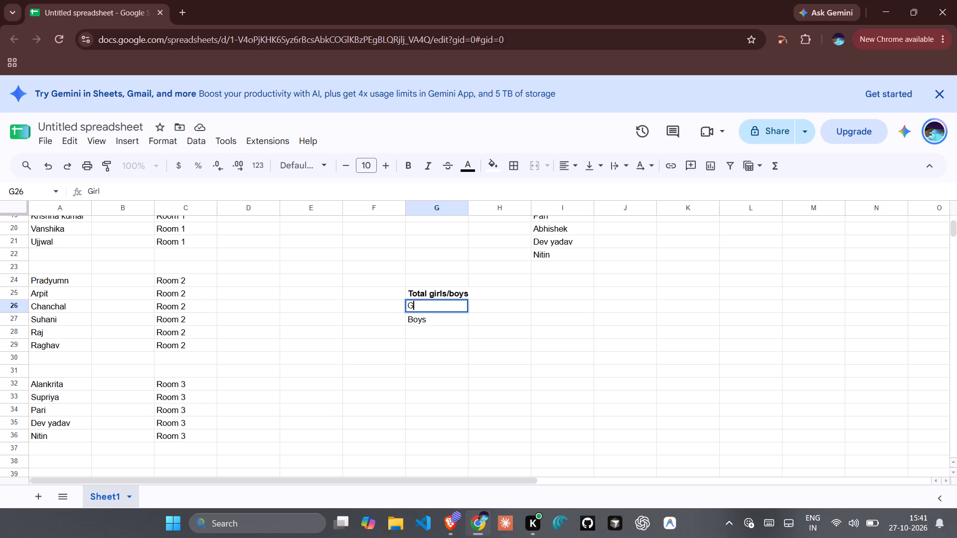
click(436, 328)
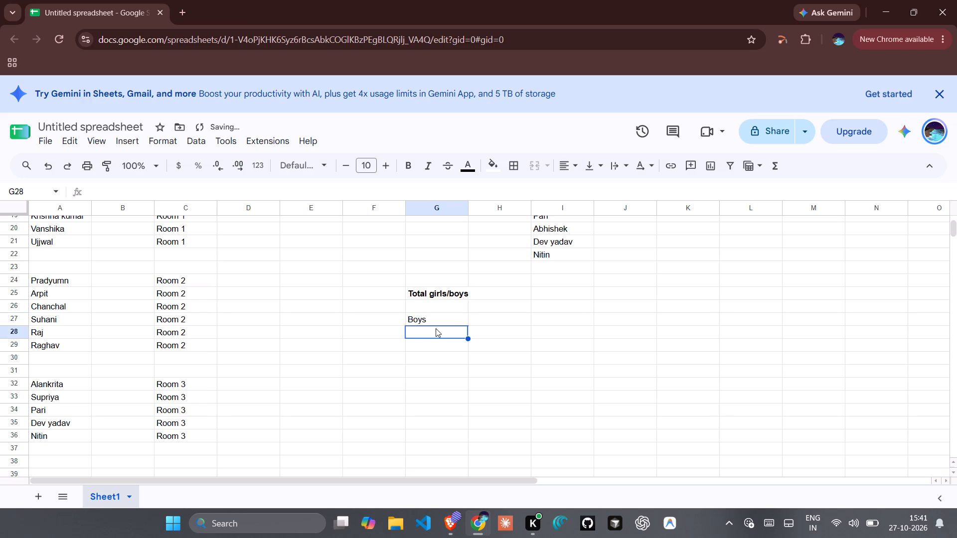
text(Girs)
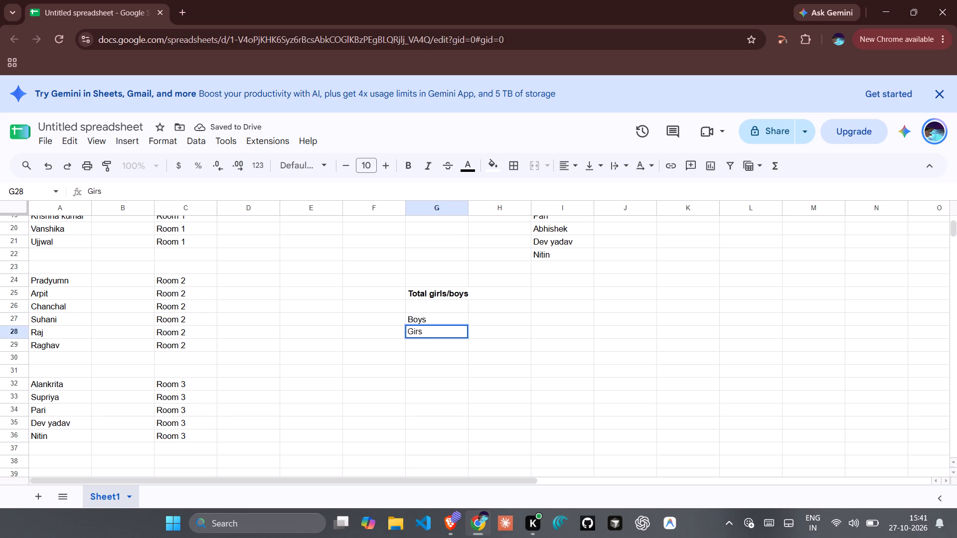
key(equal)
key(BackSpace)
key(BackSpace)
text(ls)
Make the Boys and Girls labels in cells G27 and G28 bold.
double_click(441, 316)
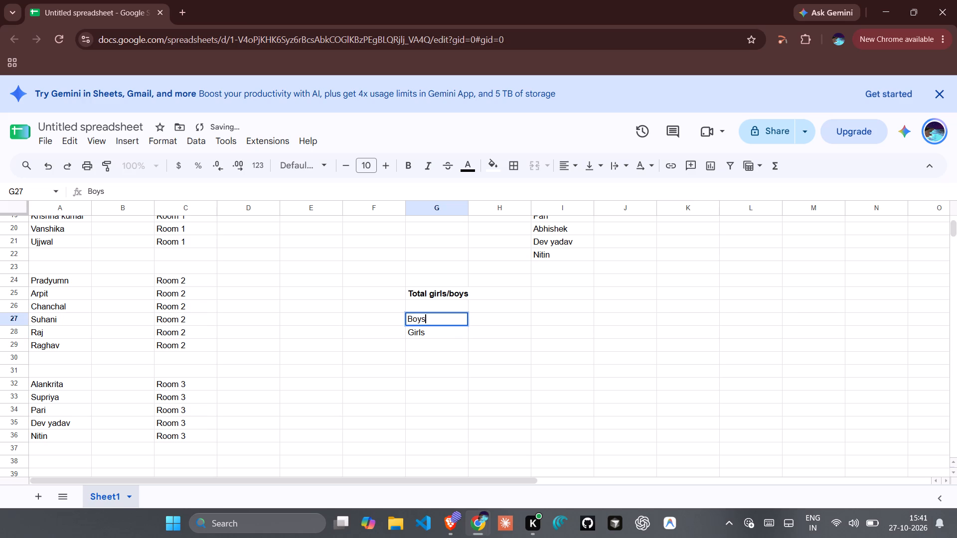
drag(441, 316, 408, 317)
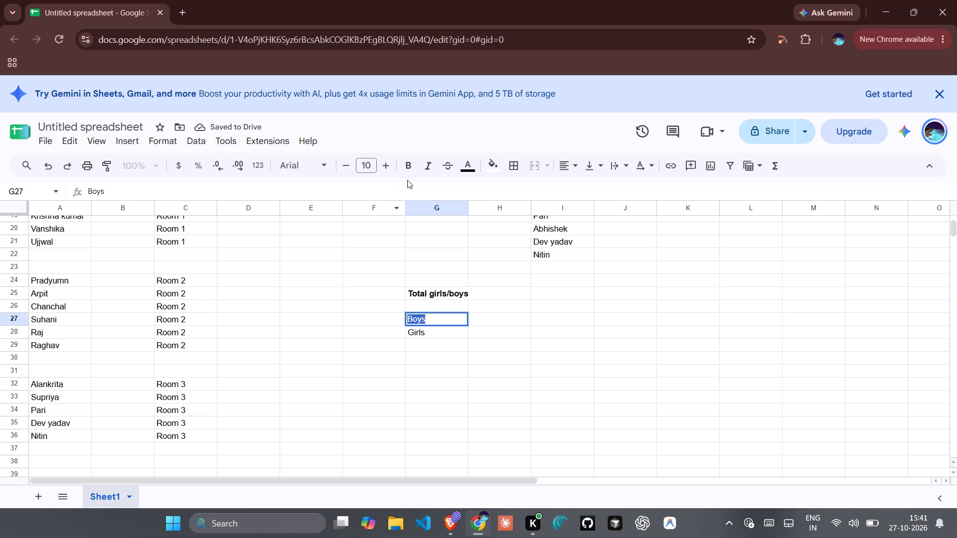
drag(411, 168, 409, 163)
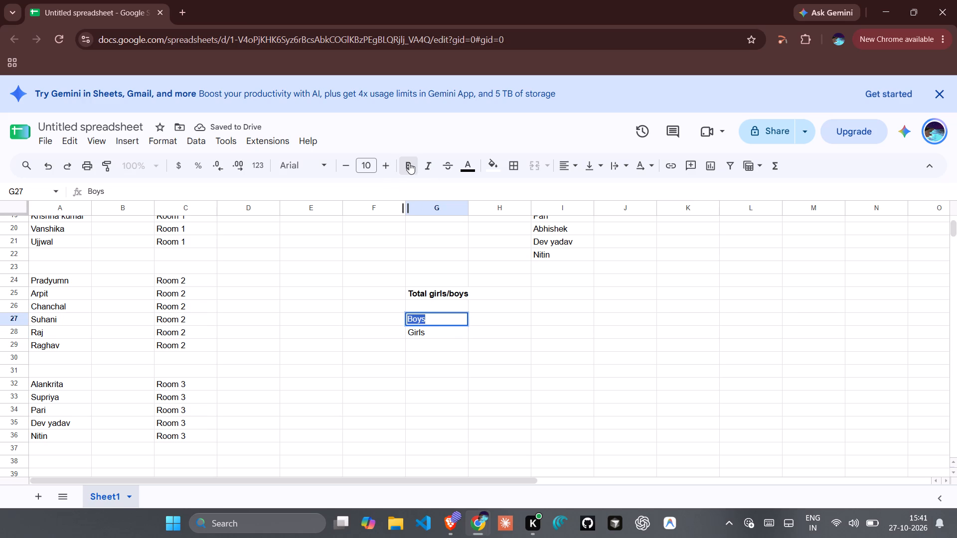
click(409, 163)
click(407, 169)
click(435, 330)
double_click(435, 330)
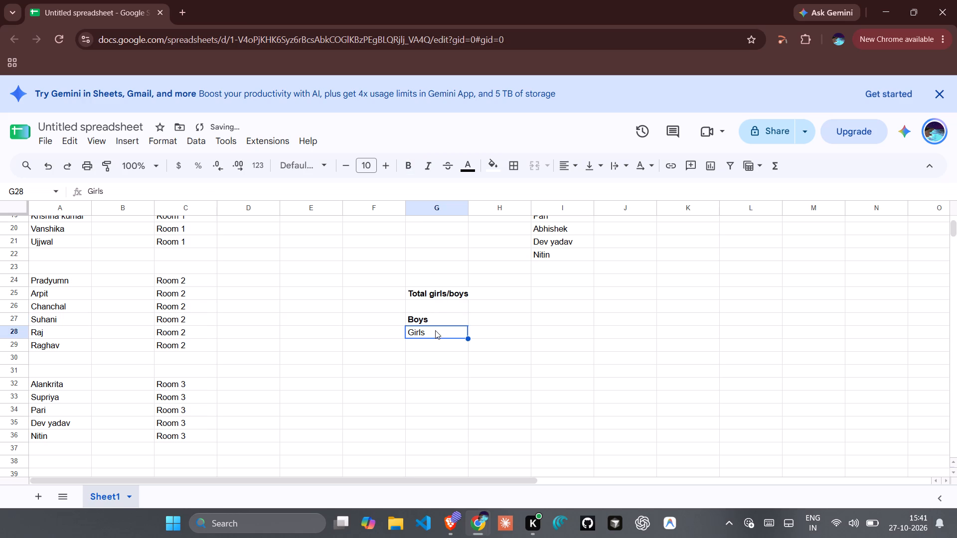
click(411, 162)
click(502, 317)
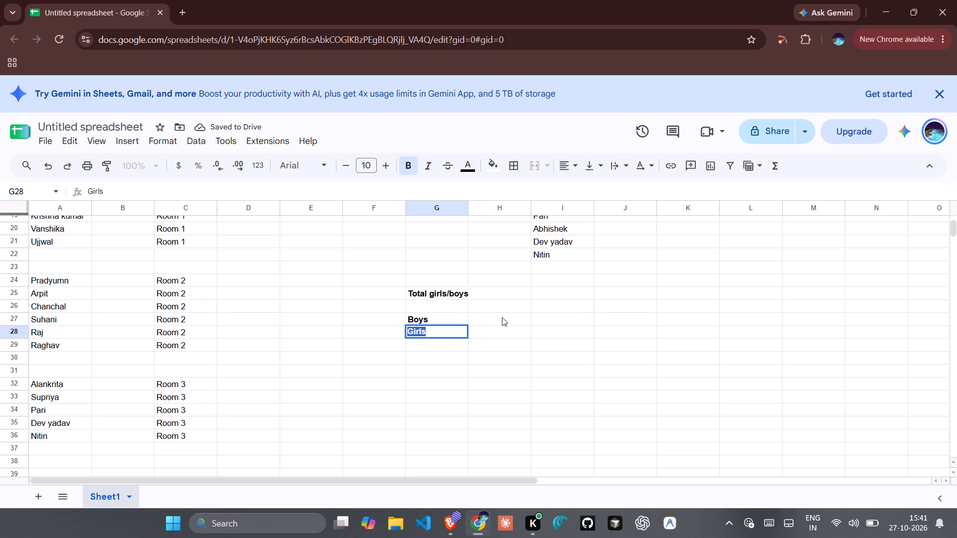
Enter 19 as the Girls total in cell H28 and 19 as the Boys total in cell H27.
scroll(502, 317, up, 5)
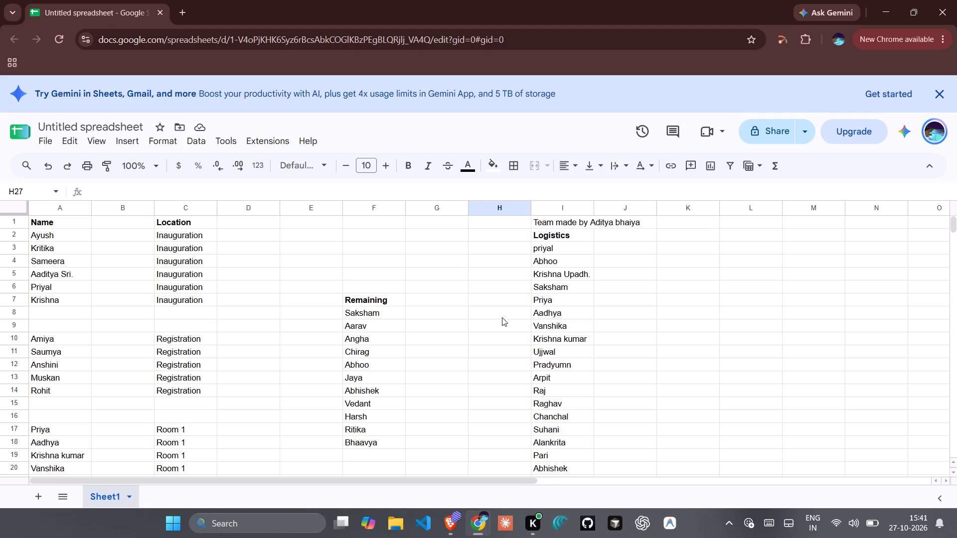
scroll(502, 317, down, 5)
click(502, 322)
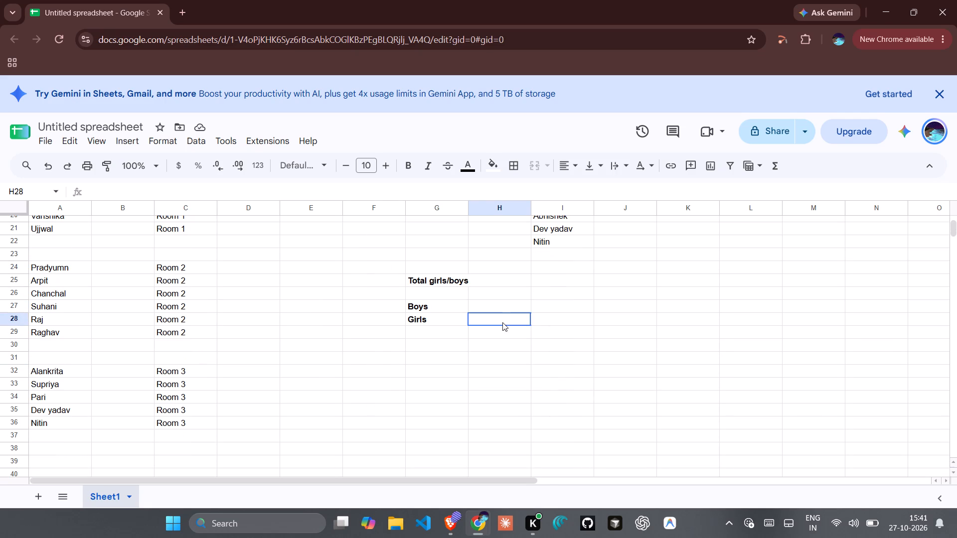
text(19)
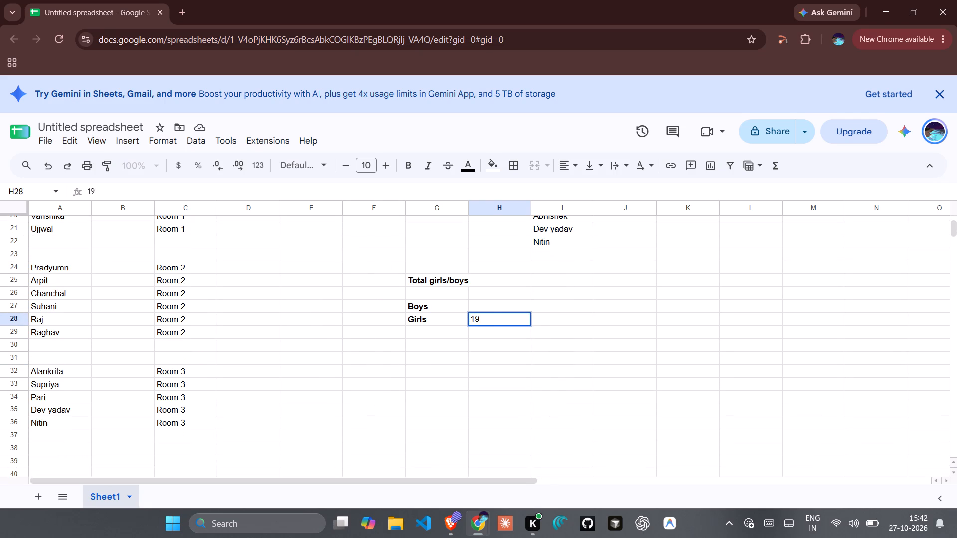
click(501, 307)
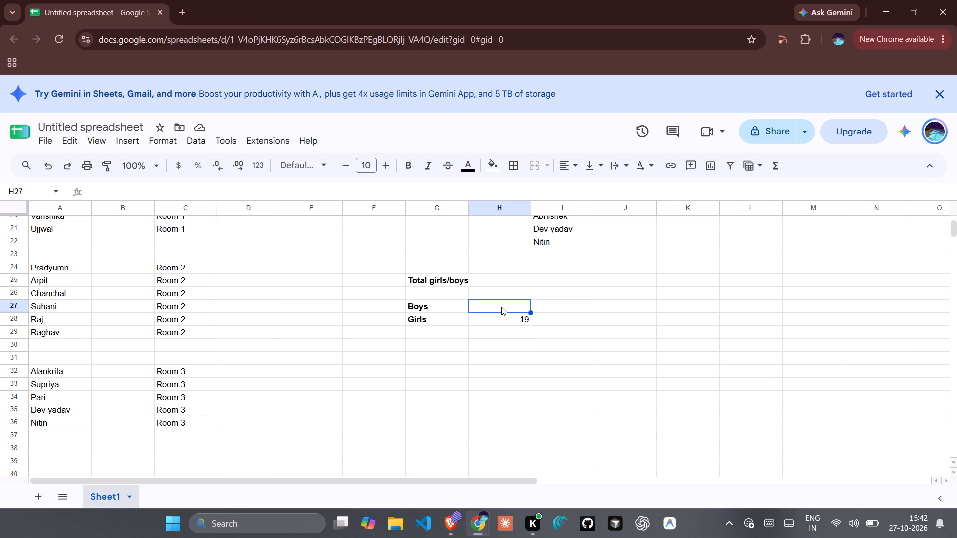
click(501, 307)
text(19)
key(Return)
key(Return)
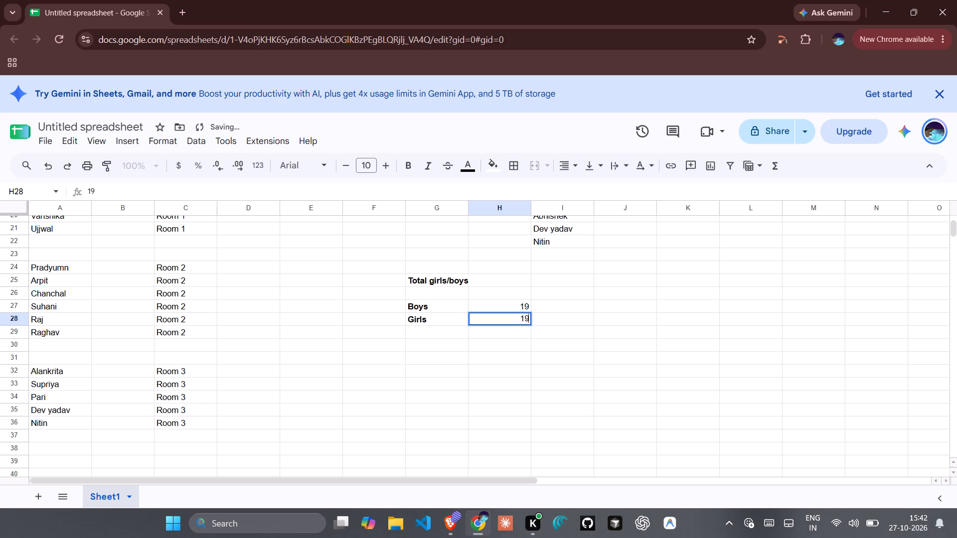
click(486, 342)
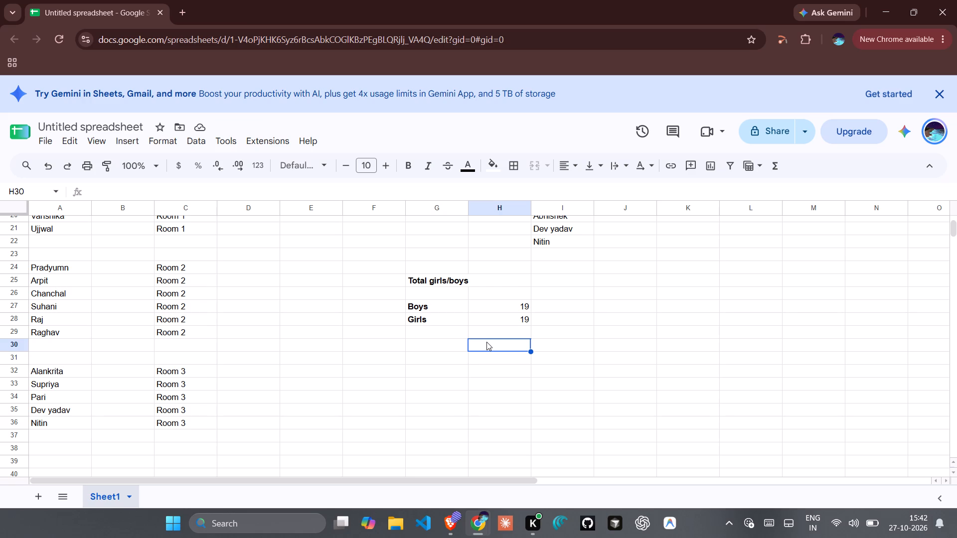
Enter the bold label "Total =" in cell G29, below the Girls label.
double_click(421, 333)
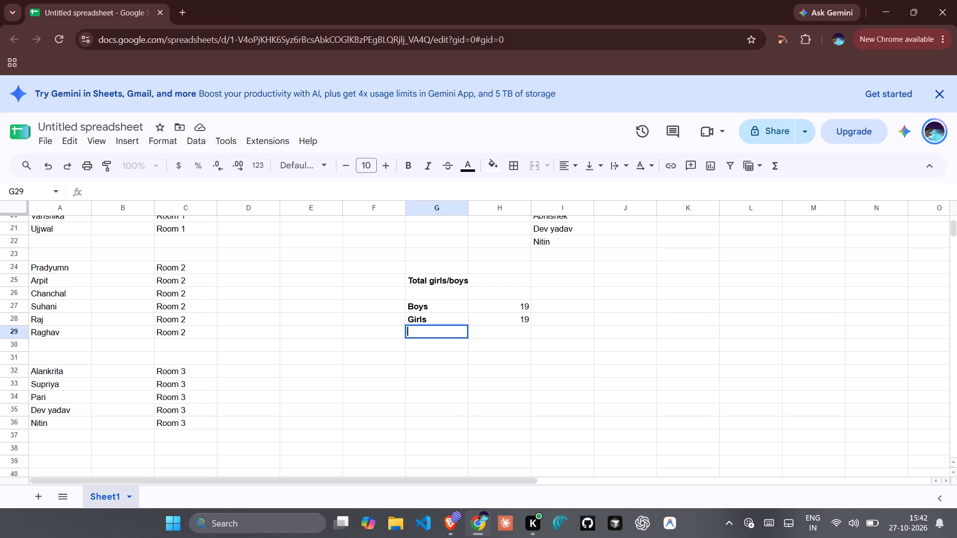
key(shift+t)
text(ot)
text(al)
drag(432, 330, 420, 332)
drag(420, 332, 405, 330)
click(408, 167)
click(448, 331)
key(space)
key(equal)
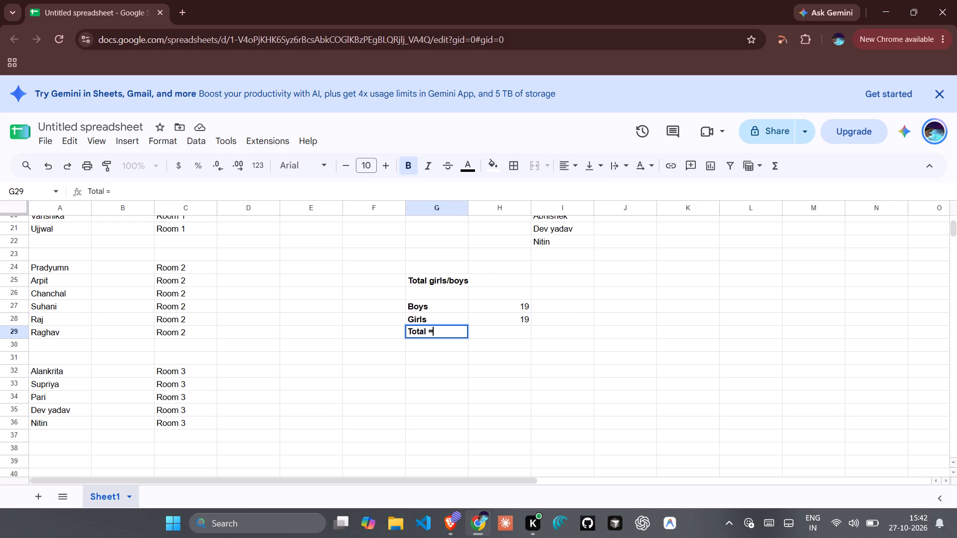
Enter 38 in bold as the overall total in cell H29.
click(500, 330)
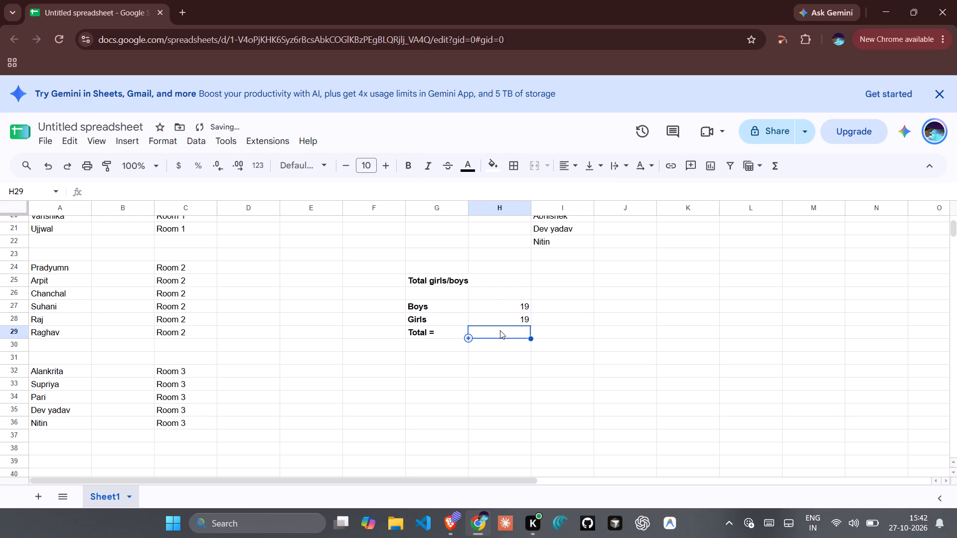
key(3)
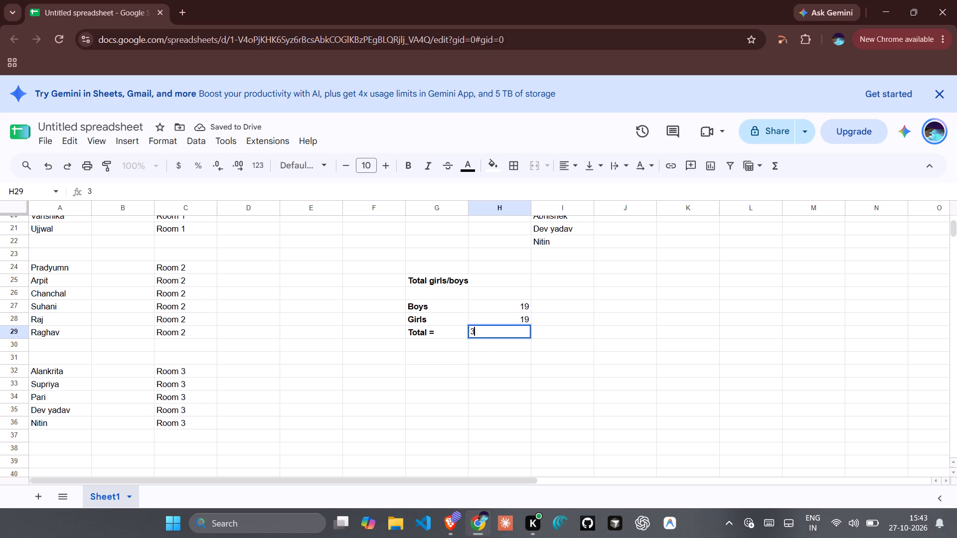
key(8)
drag(489, 335, 475, 335)
drag(475, 335, 468, 335)
click(400, 163)
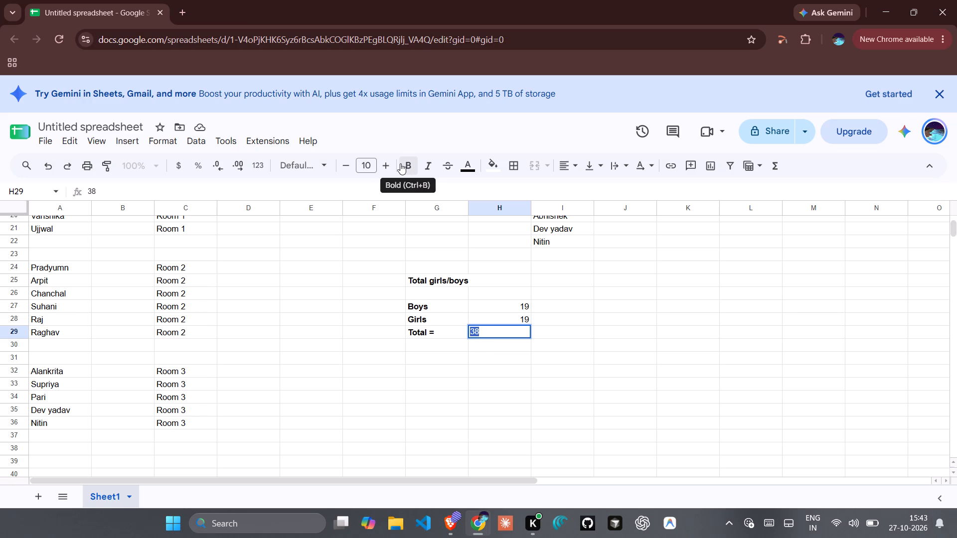
click(500, 346)
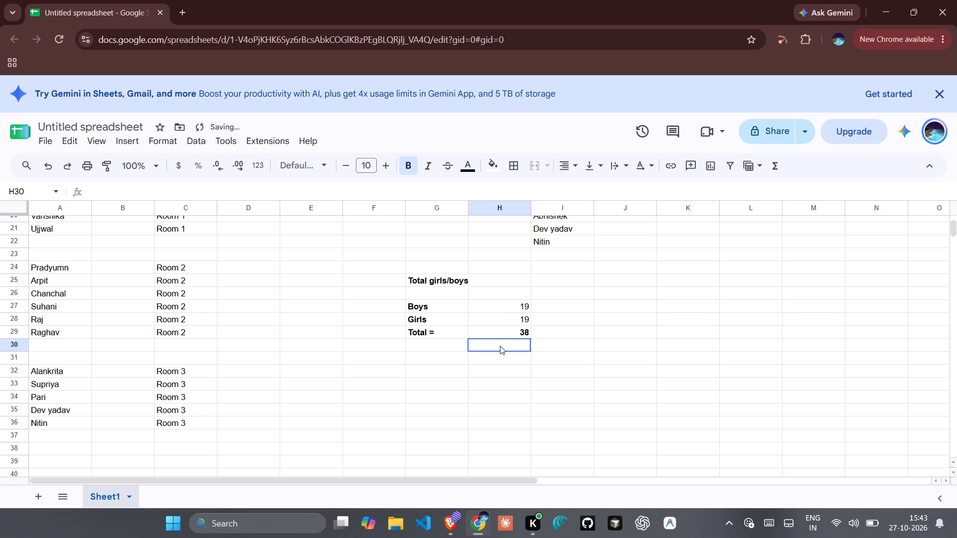
click(575, 331)
Capitalise the first entry of the Logistics list in cell I3 so it reads Priyal.
scroll(575, 331, up, 2)
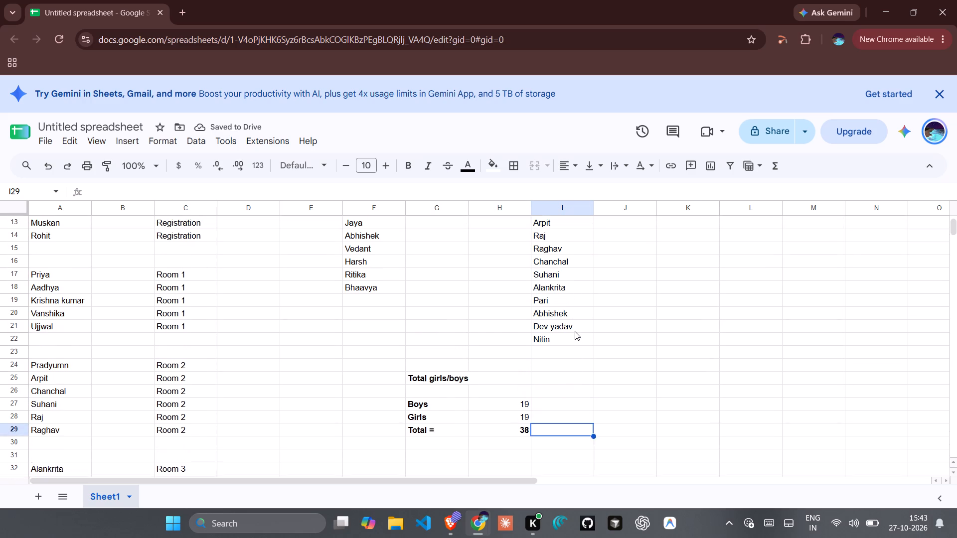
scroll(575, 331, up, 2)
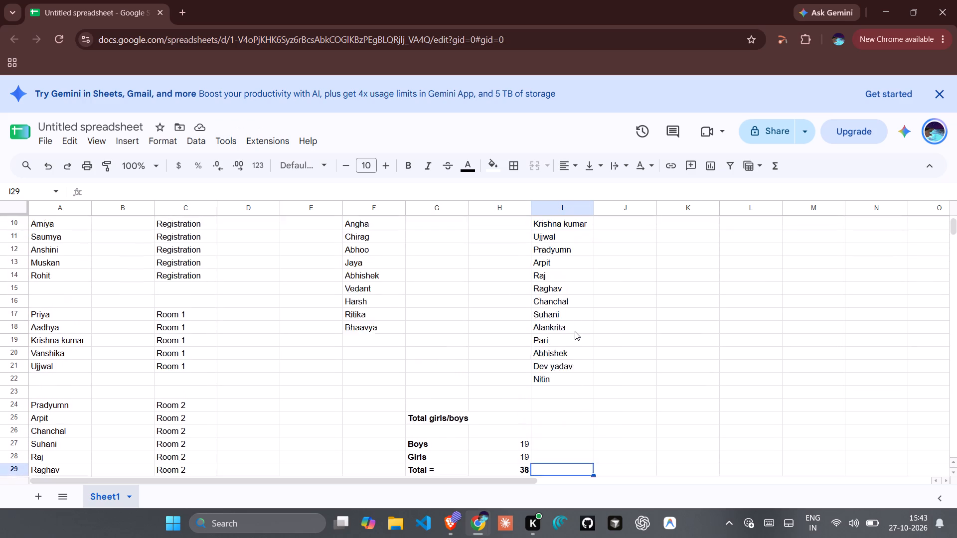
scroll(575, 331, up, 5)
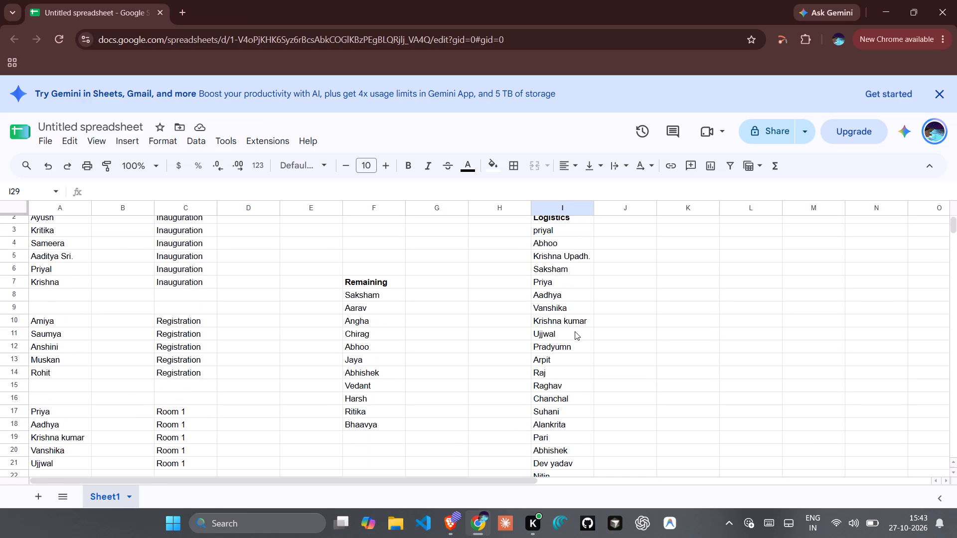
double_click(540, 228)
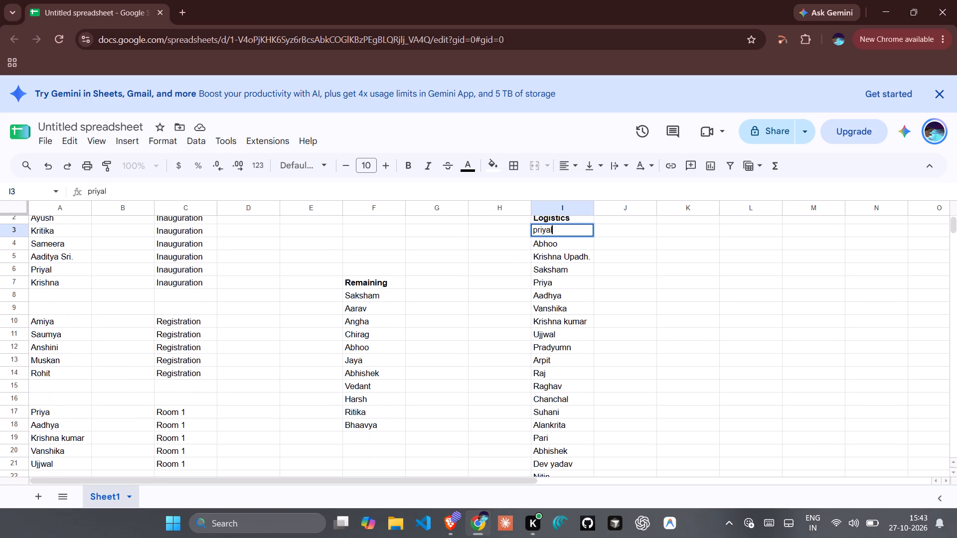
click(538, 228)
key(BackSpace)
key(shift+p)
click(660, 274)
Dismiss the Gemini promotional banner above the spreadsheet.
scroll(660, 274, down, 1)
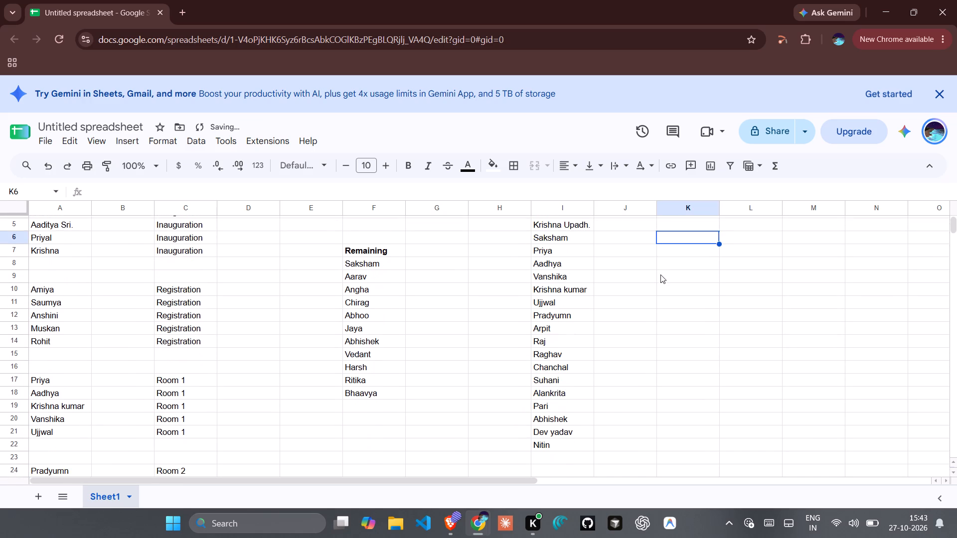
scroll(660, 274, down, 3)
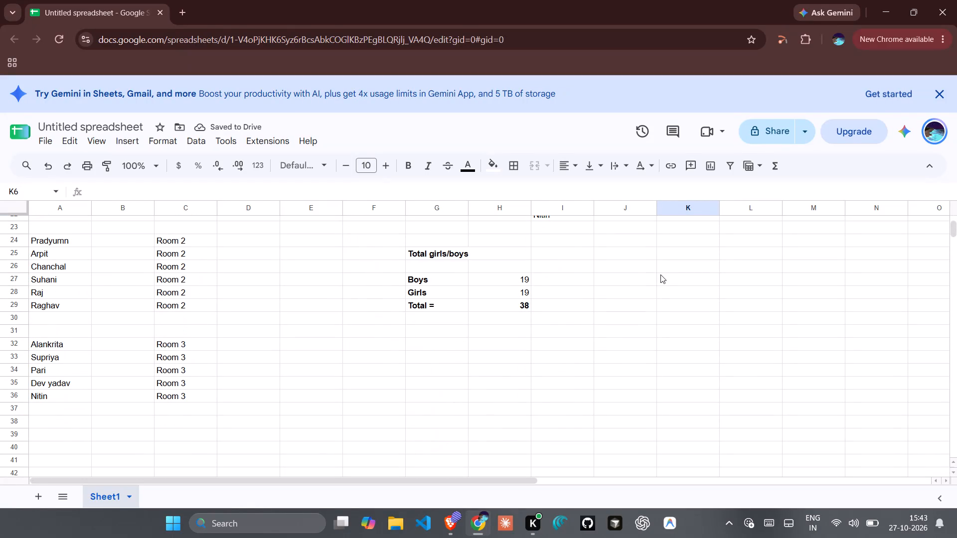
scroll(660, 274, up, 5)
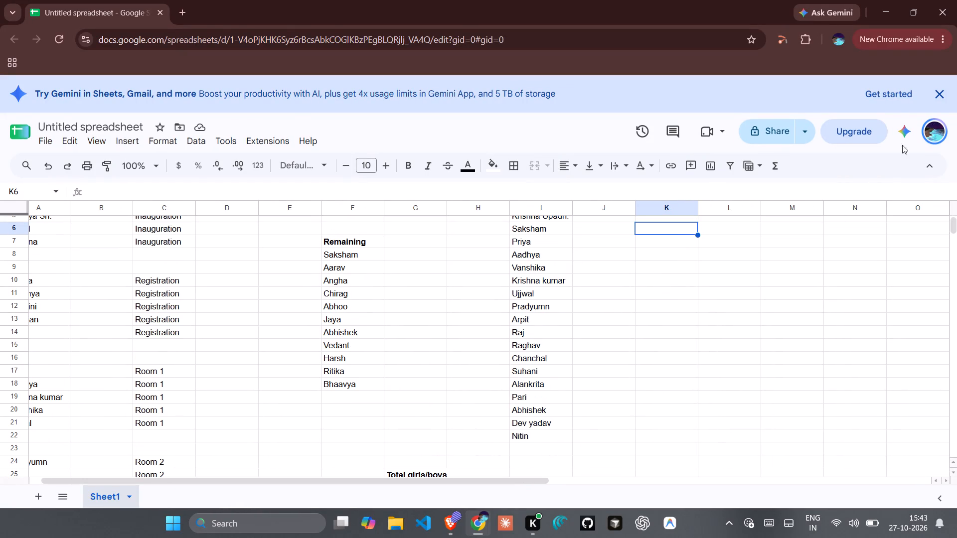
click(944, 98)
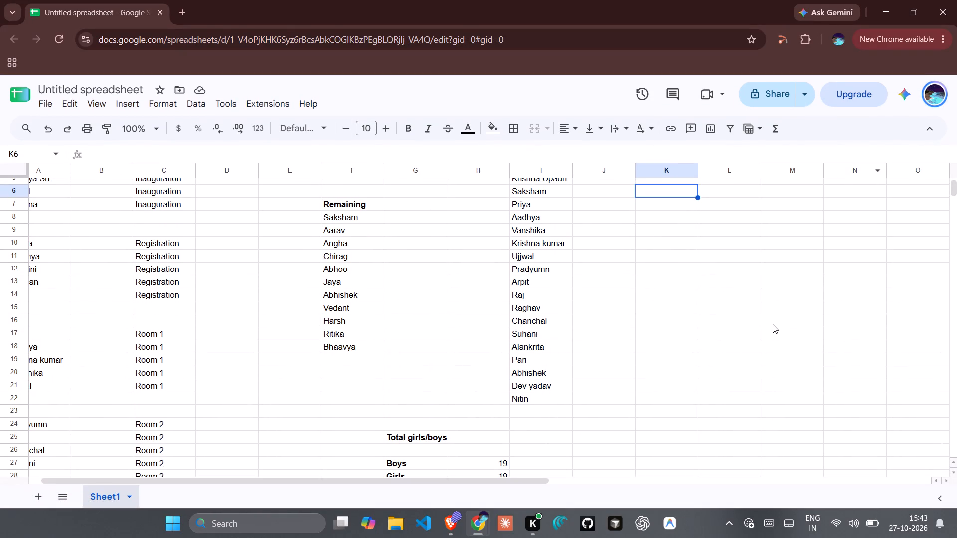
Review the whole sheet, checking the location groups, the Remaining and Logistics lists, and the totals block.
scroll(773, 324, right, 3)
scroll(773, 324, up, 2)
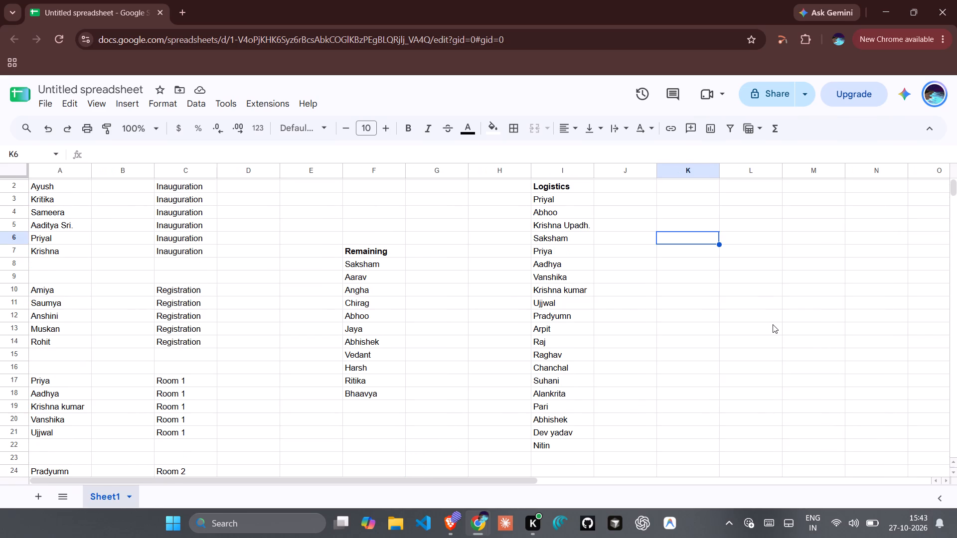
scroll(773, 324, up, 2)
scroll(773, 324, down, 2)
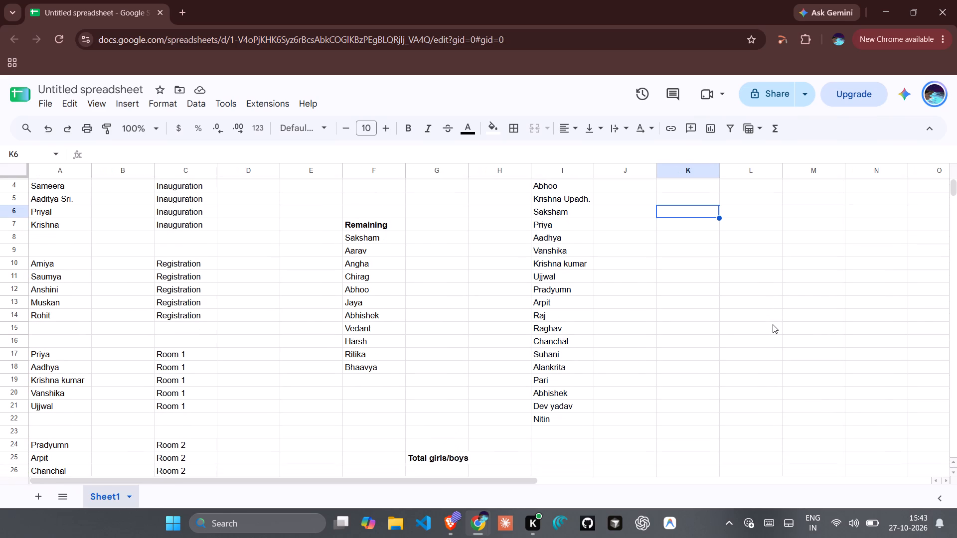
scroll(773, 324, down, 2)
scroll(773, 324, up, 4)
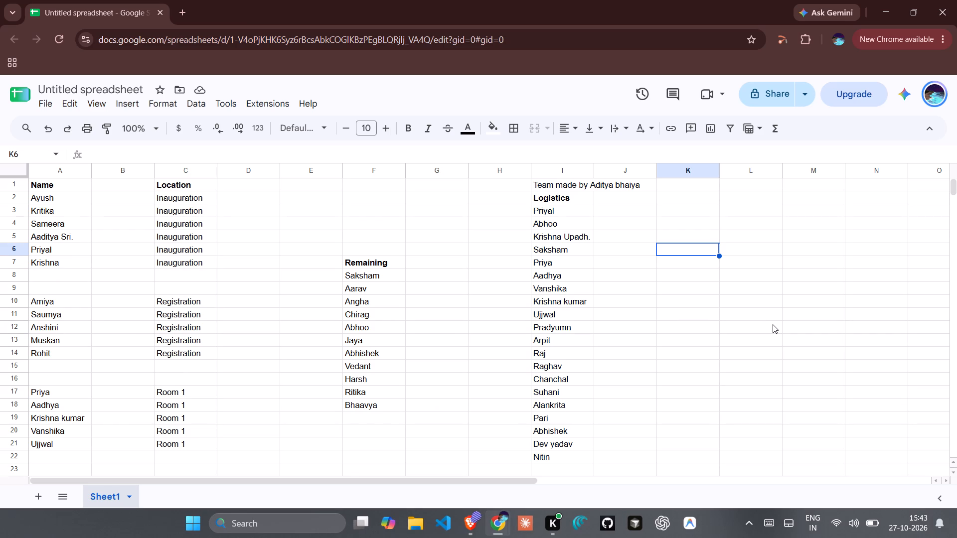
scroll(773, 324, down, 2)
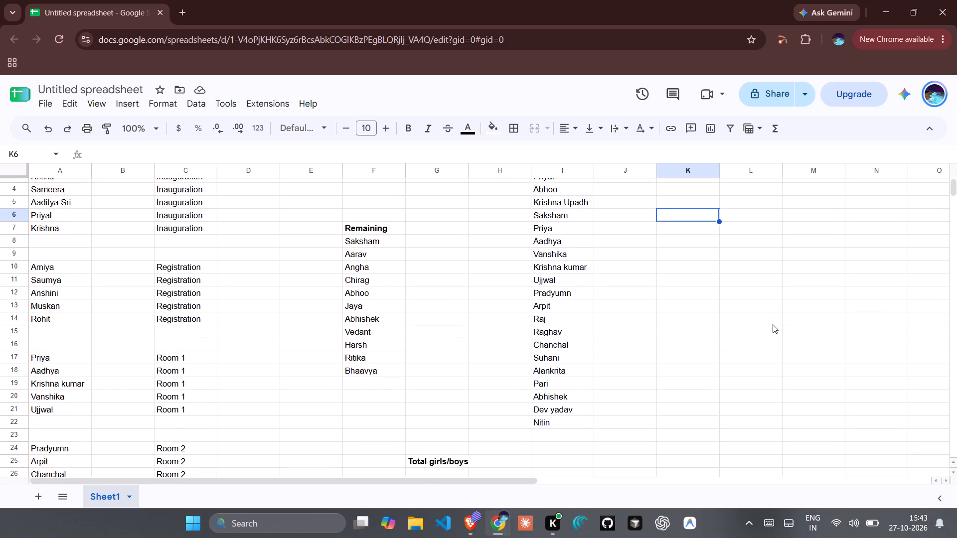
scroll(773, 324, down, 1)
scroll(773, 324, up, 3)
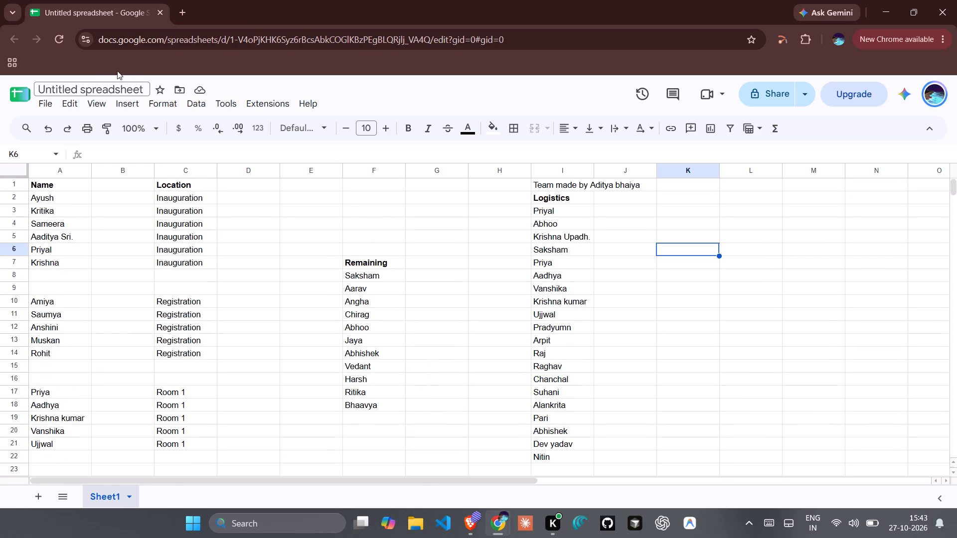
Rename the untitled spreadsheet as Duties List.
click(144, 86)
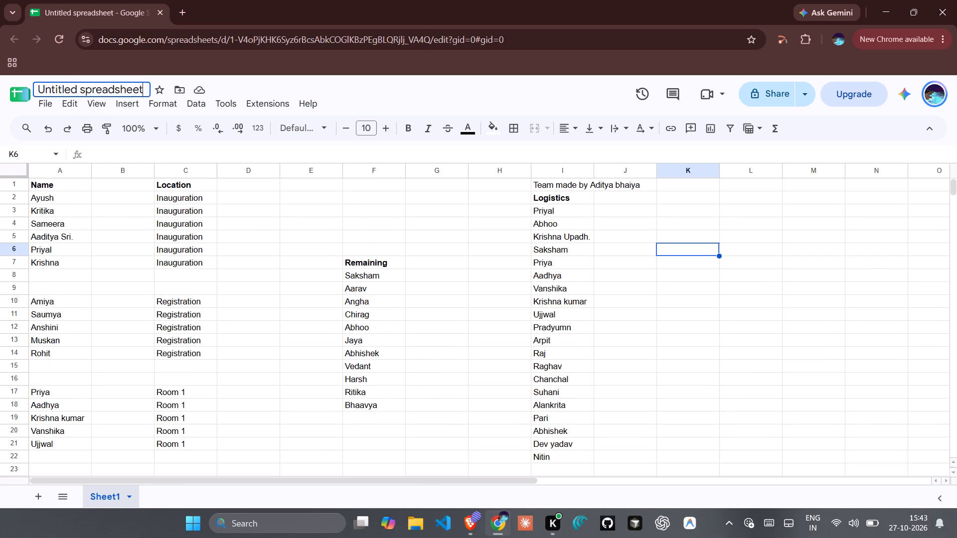
drag(144, 86, 36, 90)
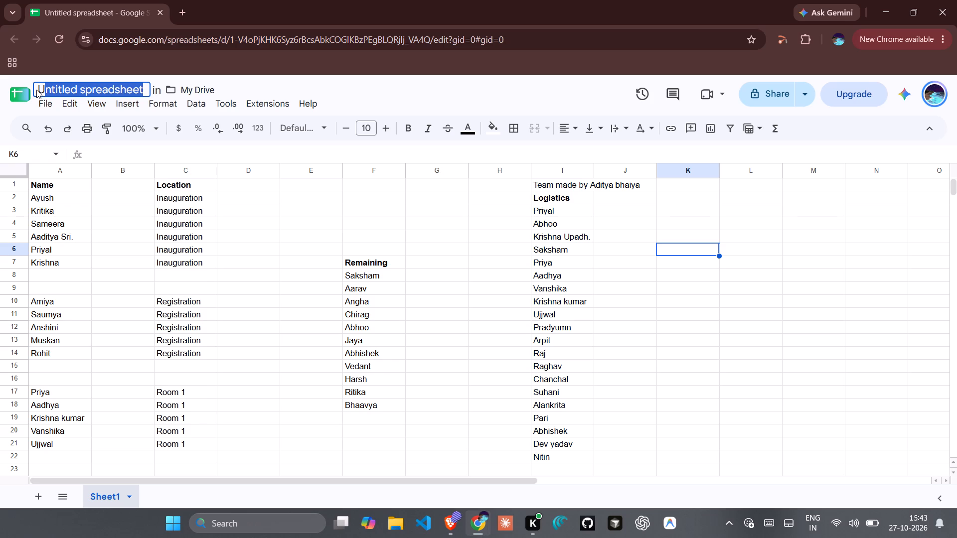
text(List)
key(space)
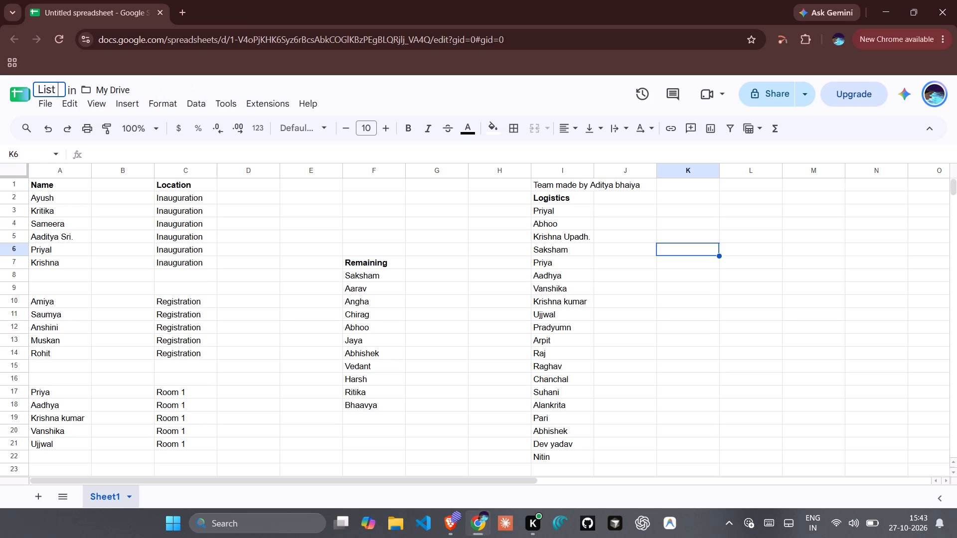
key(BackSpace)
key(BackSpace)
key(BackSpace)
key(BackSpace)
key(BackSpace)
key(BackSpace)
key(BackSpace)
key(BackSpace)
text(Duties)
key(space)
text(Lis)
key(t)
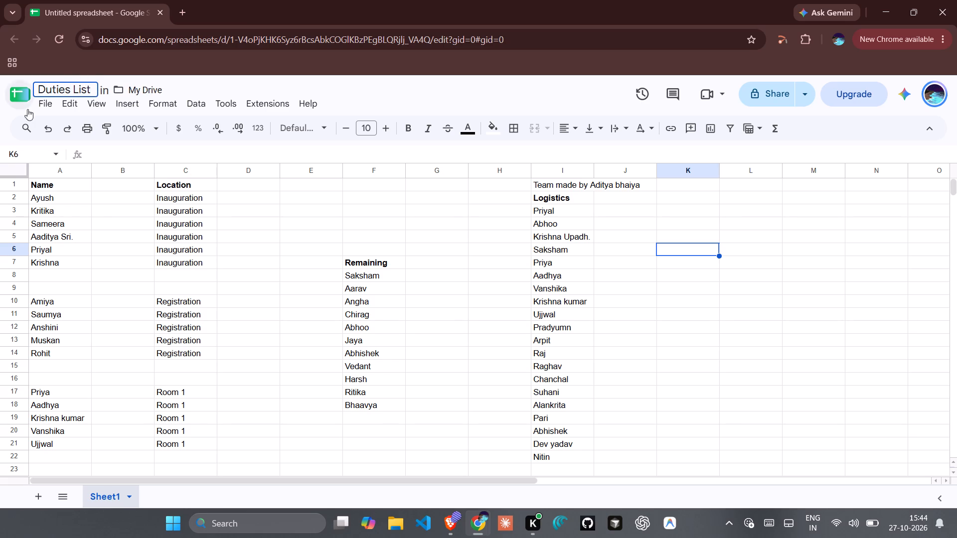
click(48, 102)
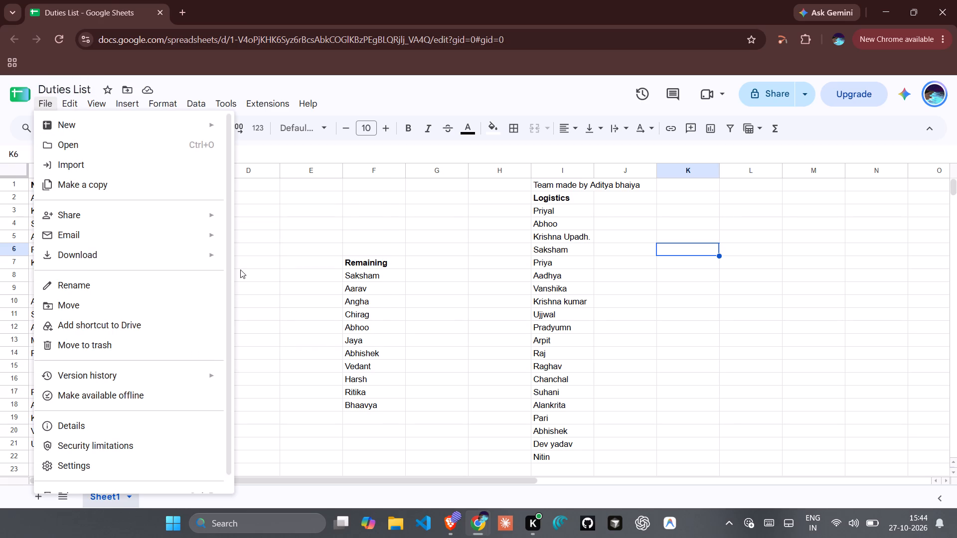
Change the spreadsheet title to Duty List.
click(69, 89)
key(BackSpace)
key(BackSpace)
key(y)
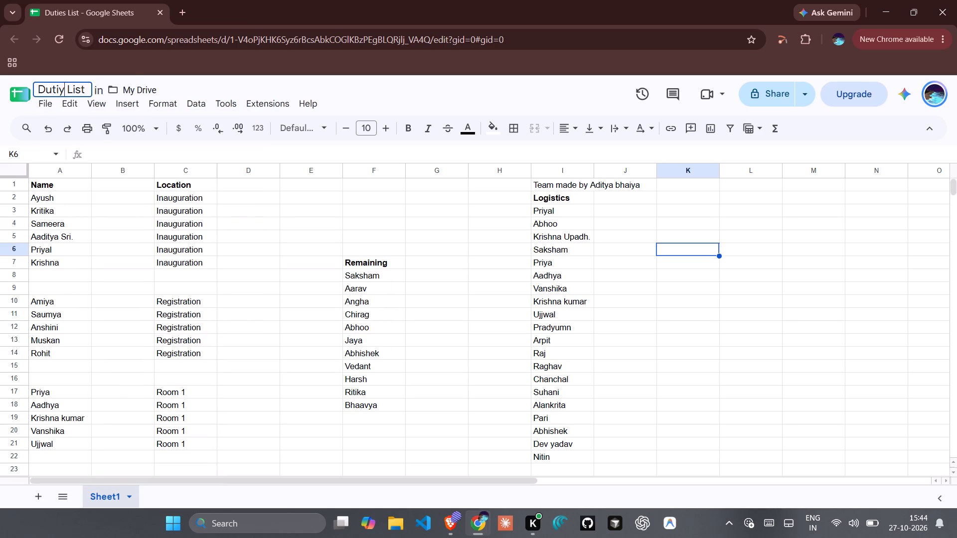
key(BackSpace)
key(BackSpace)
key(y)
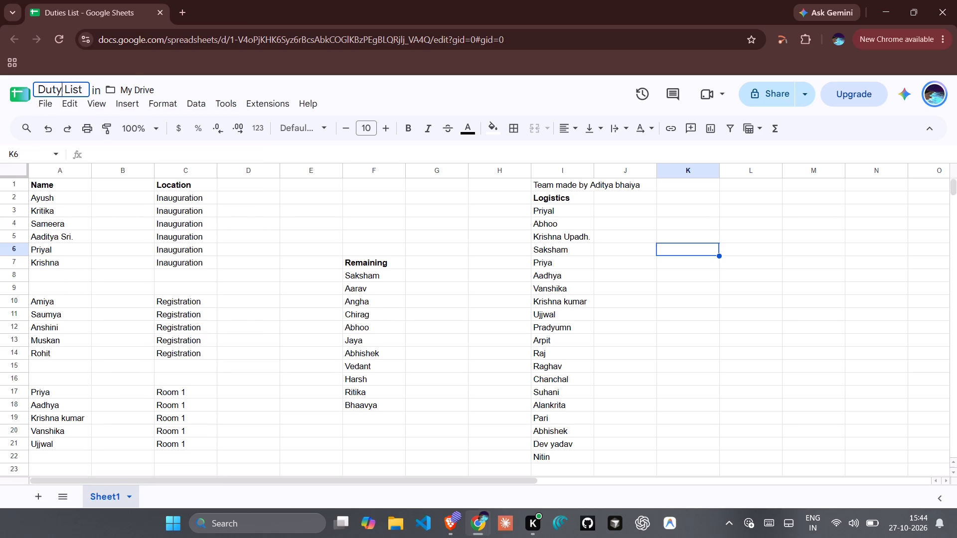
Set up a PDF download of the spreadsheet and turn off gridlines in its print formatting options.
click(49, 101)
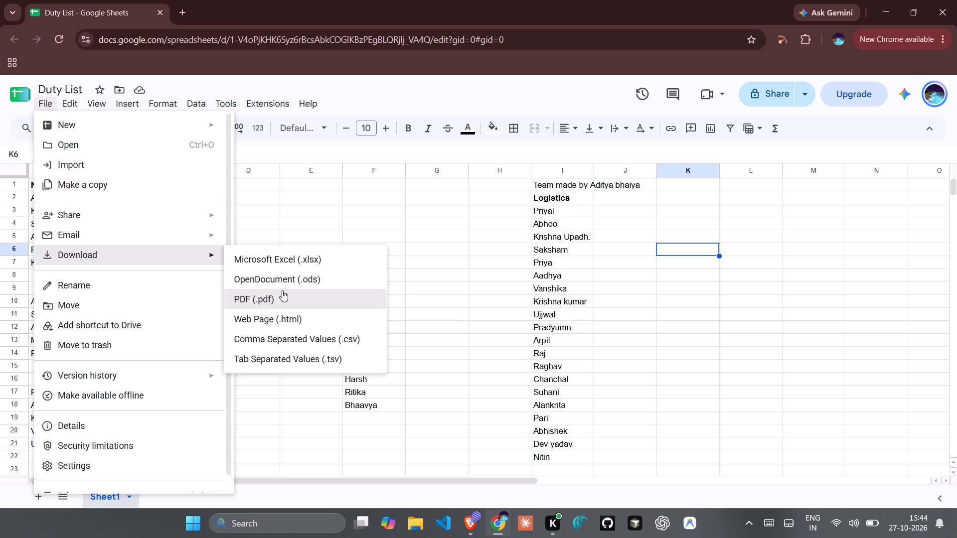
click(308, 294)
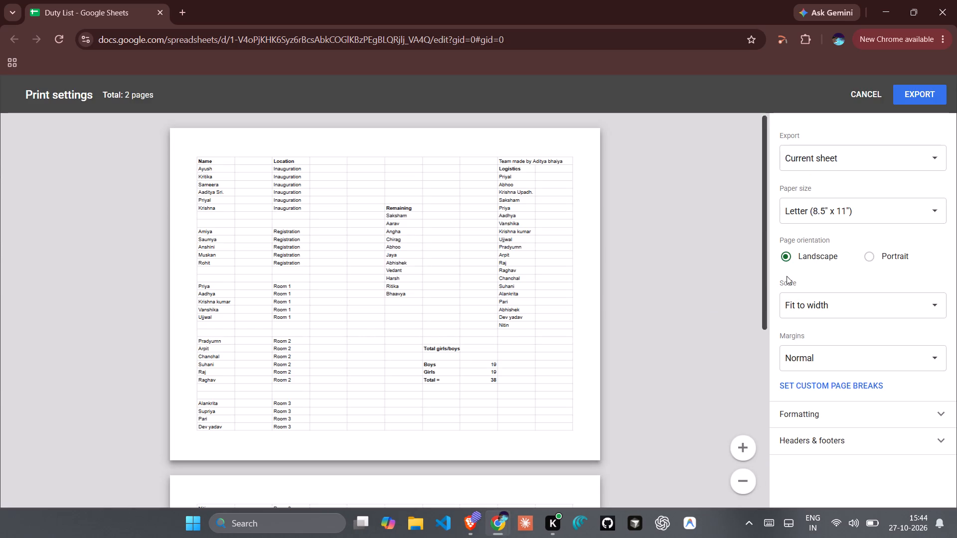
scroll(817, 291, up, 2)
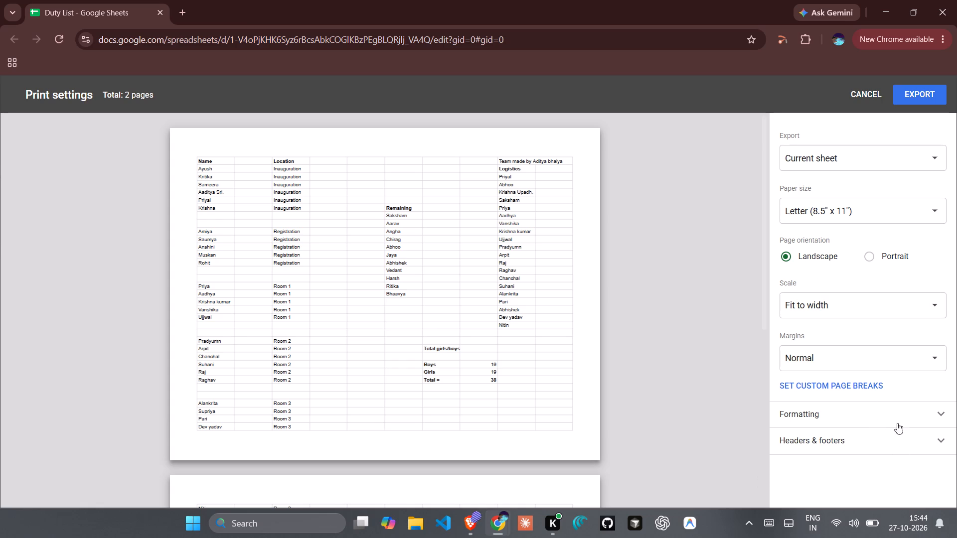
click(947, 411)
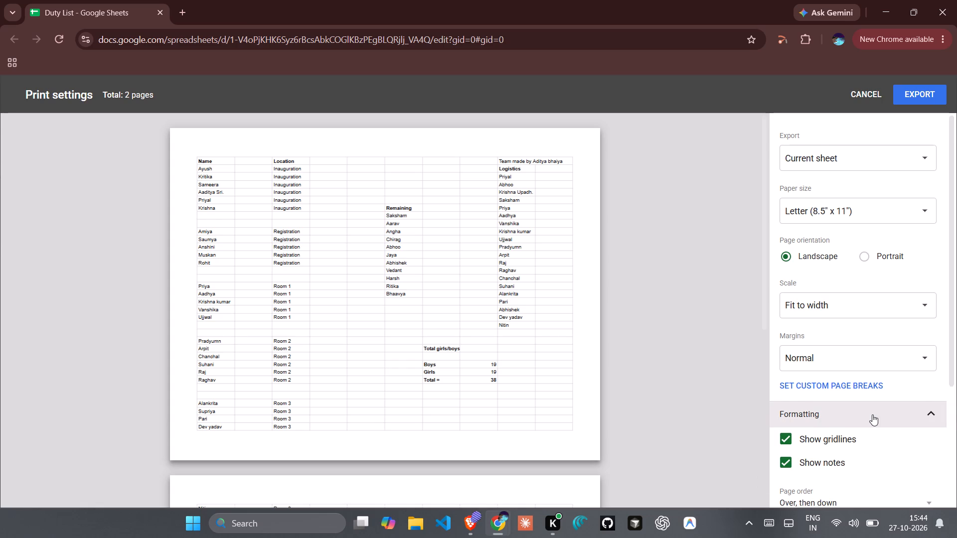
scroll(872, 414, down, 1)
click(790, 409)
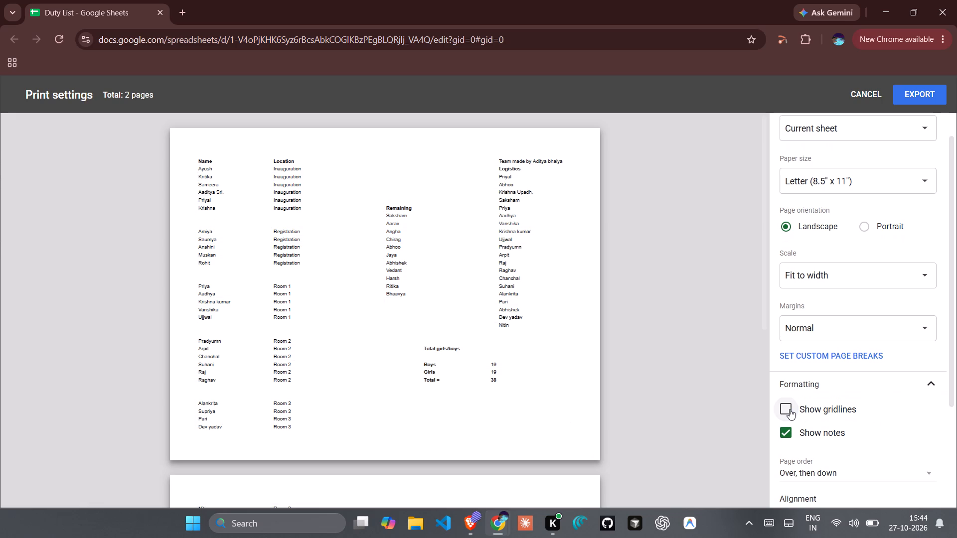
Examine how the duty list is split across pages in the PDF preview, and leave the print settings without exporting.
scroll(522, 383, down, 1)
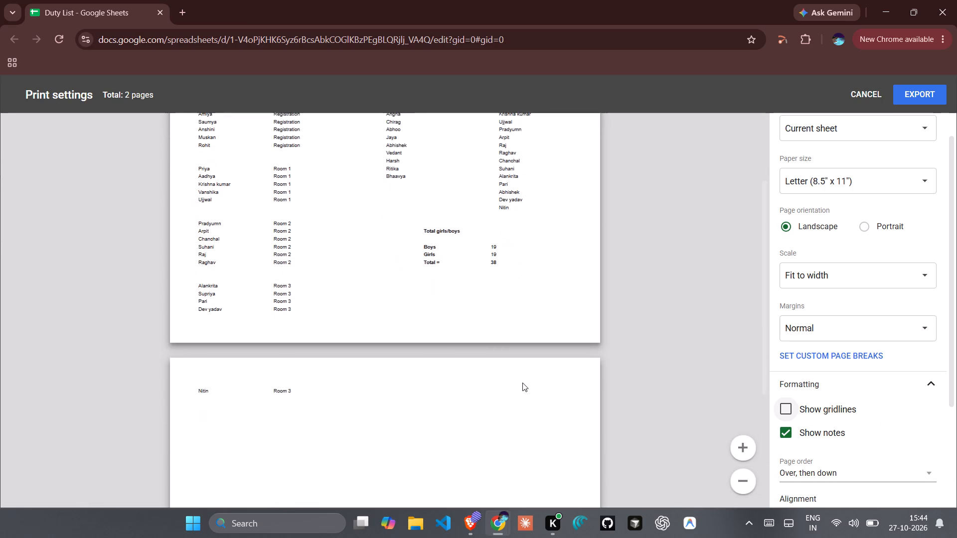
scroll(522, 383, down, 2)
scroll(522, 383, up, 2)
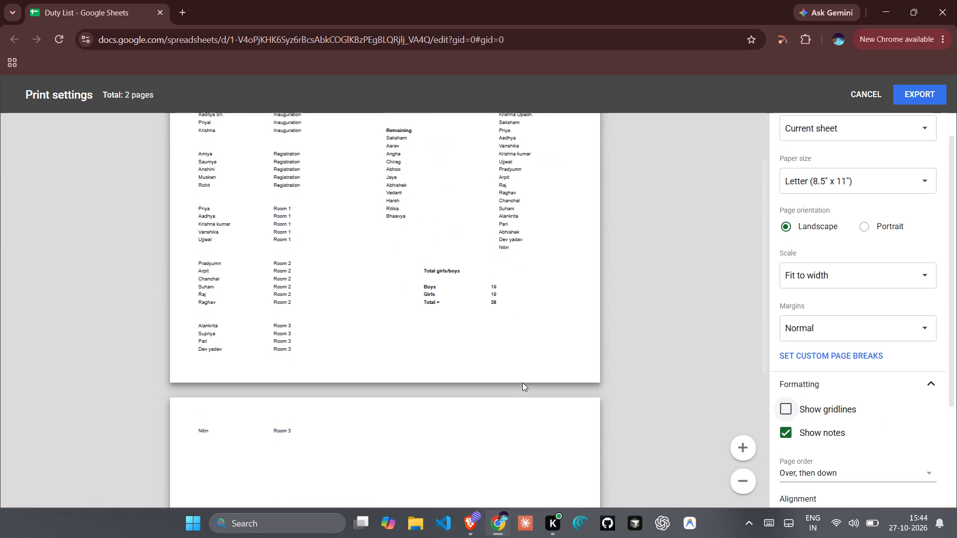
scroll(522, 383, up, 3)
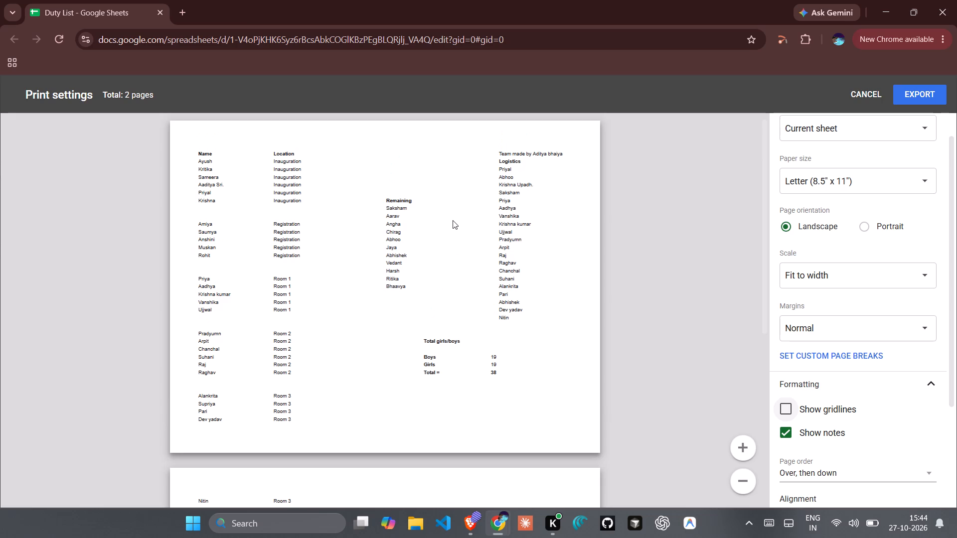
scroll(453, 220, up, 6)
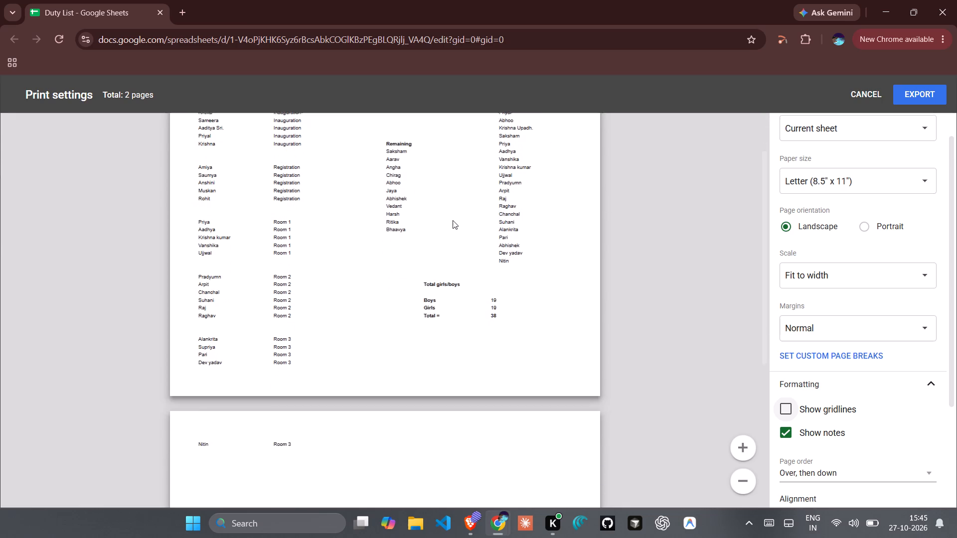
scroll(453, 220, up, 1)
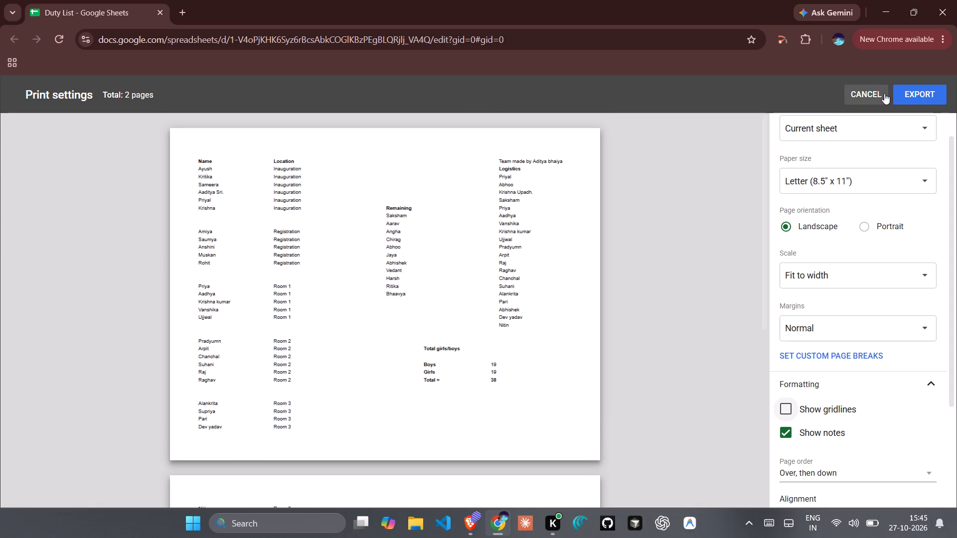
scroll(742, 244, down, 1)
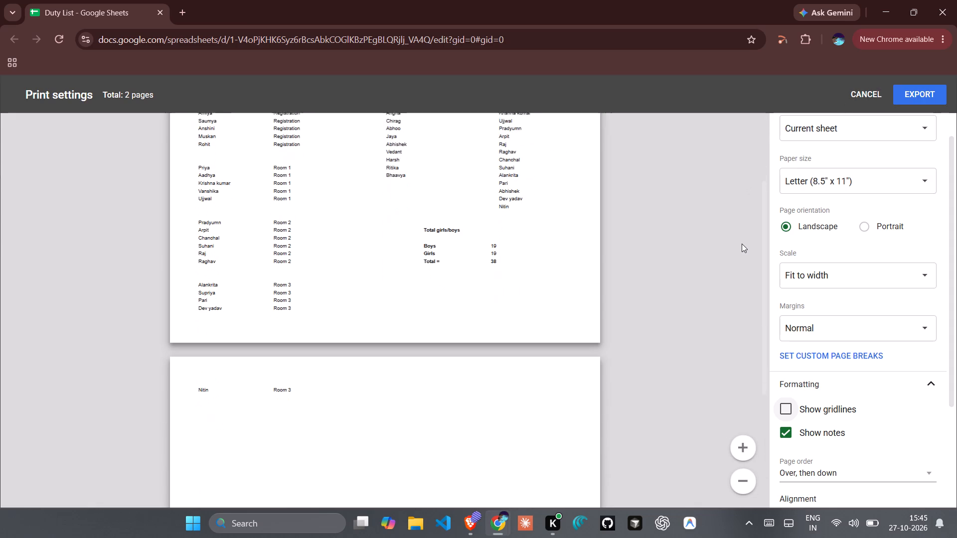
scroll(742, 244, down, 1)
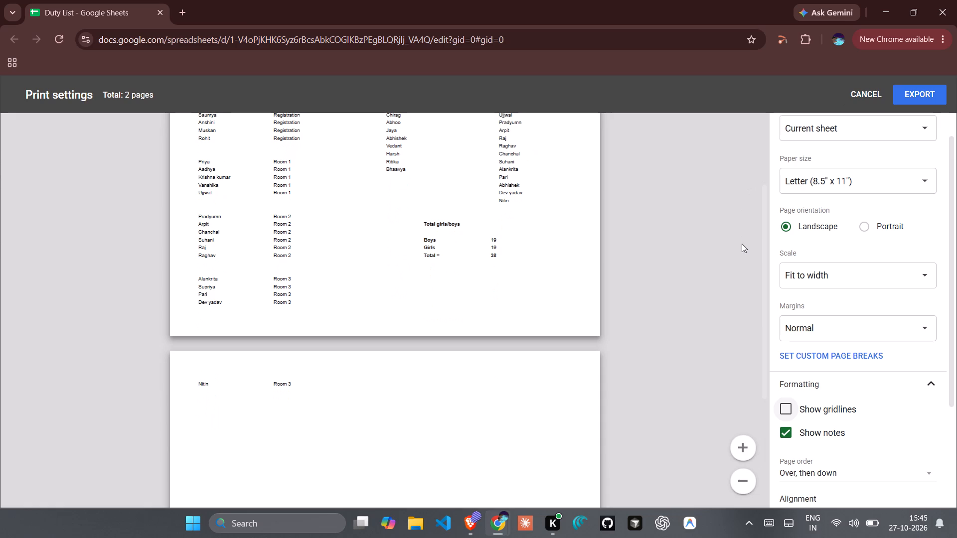
click(865, 102)
Delete empty row 31, one of the two blank rows between the Room 2 and Room 3 groups.
scroll(205, 326, down, 1)
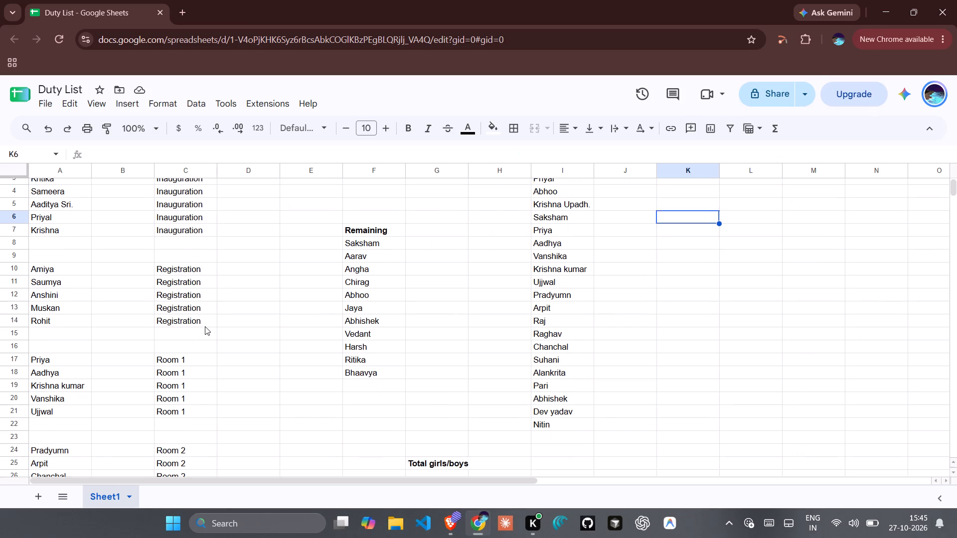
scroll(205, 326, down, 3)
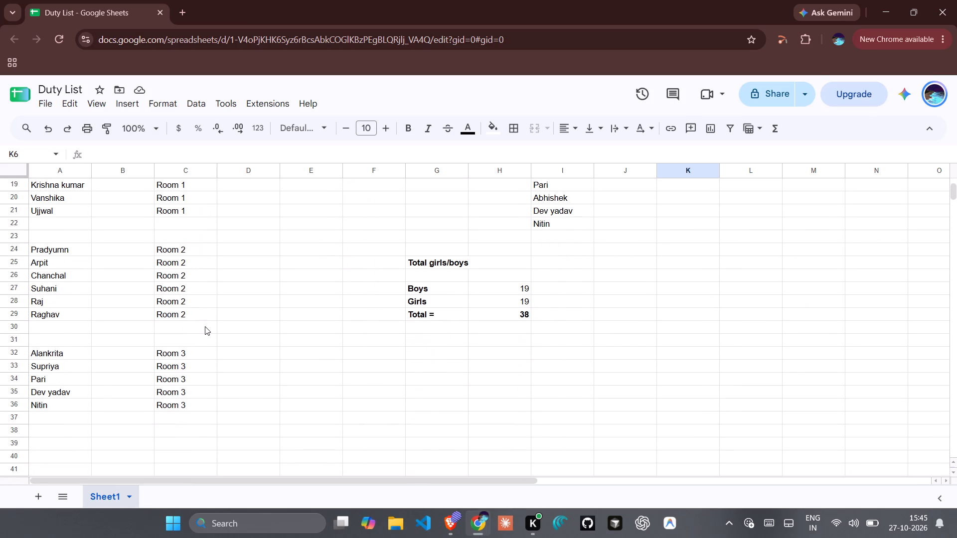
click(12, 342)
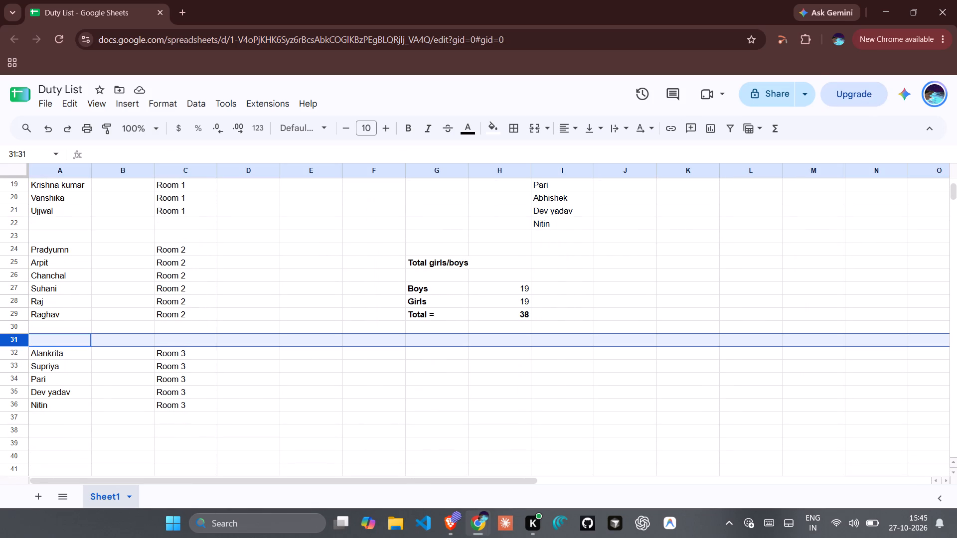
right_click(12, 342)
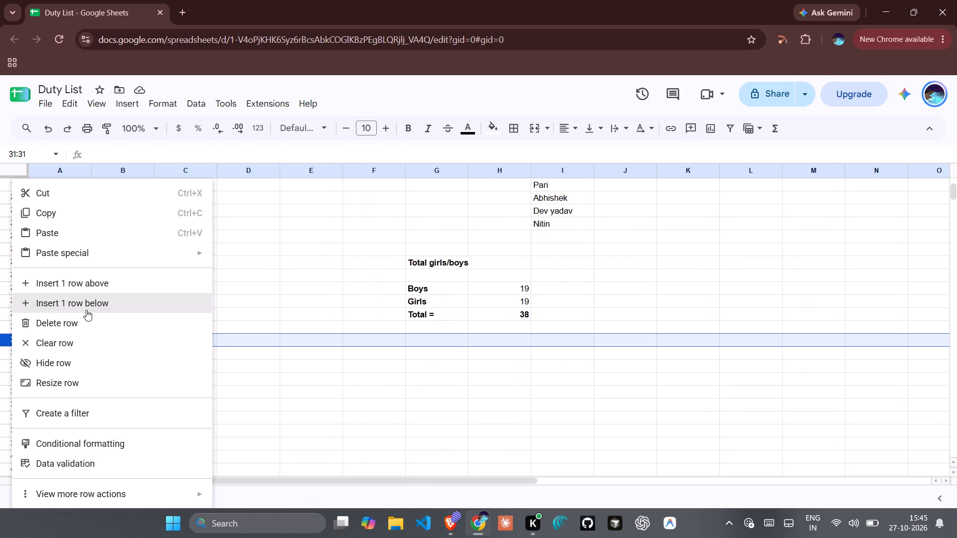
click(83, 327)
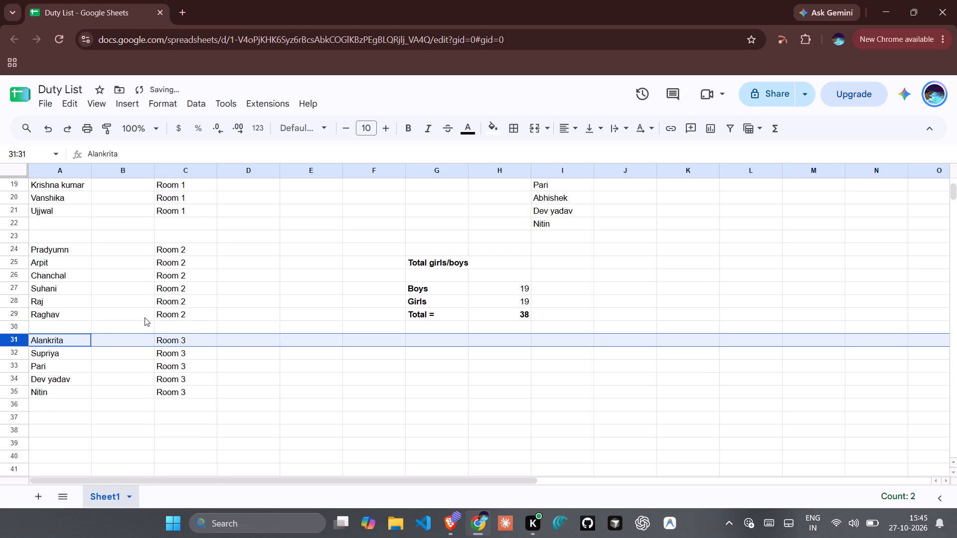
click(272, 374)
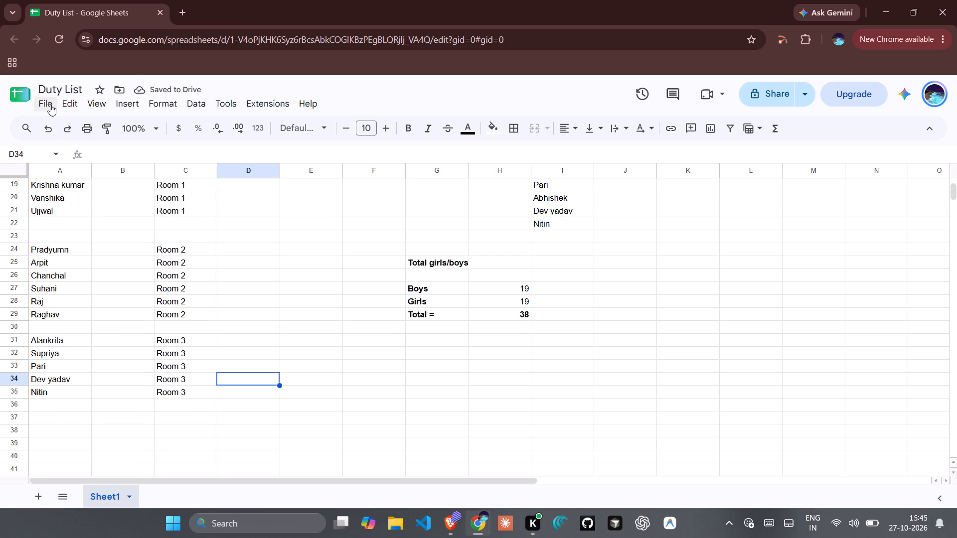
Start the PDF download of the spreadsheet again and check the page layout in the print preview.
click(50, 105)
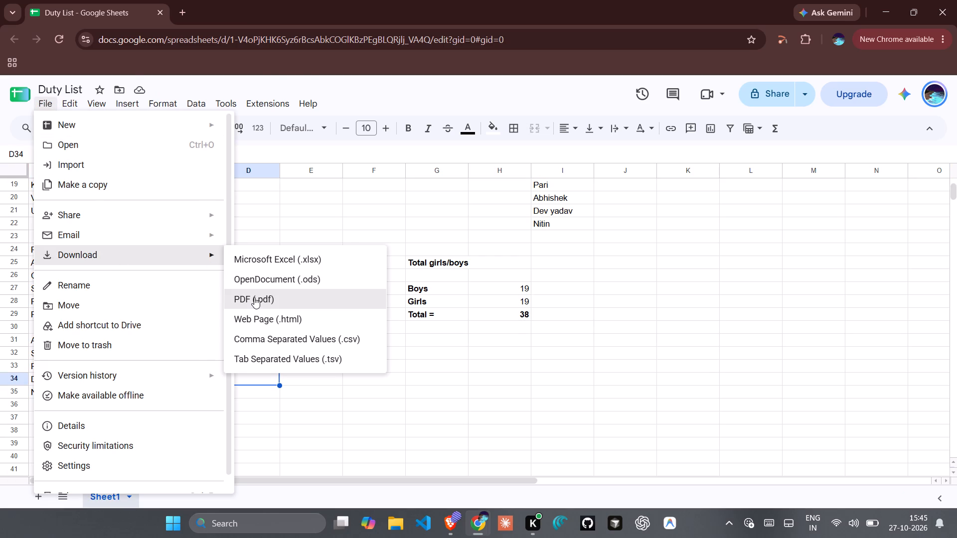
click(254, 297)
scroll(347, 340, down, 1)
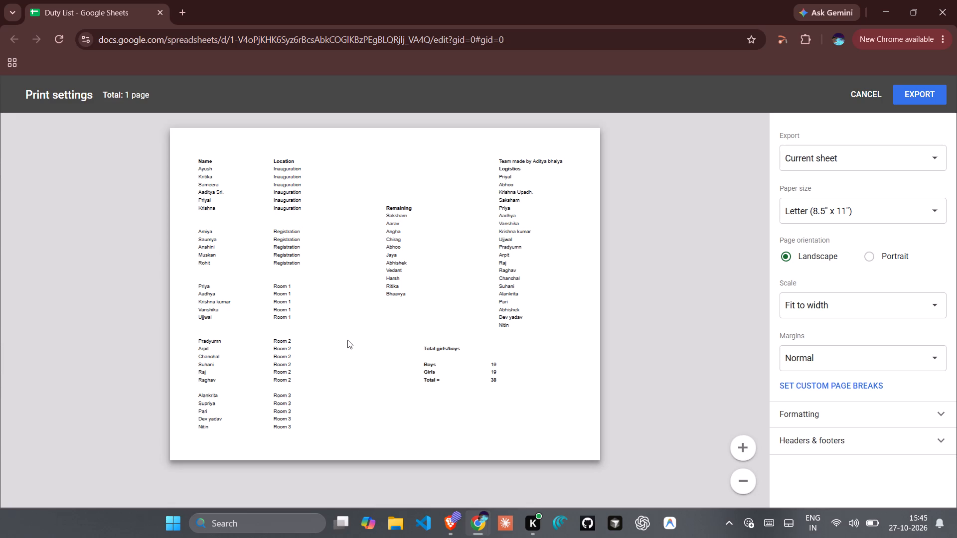
scroll(347, 340, down, 1)
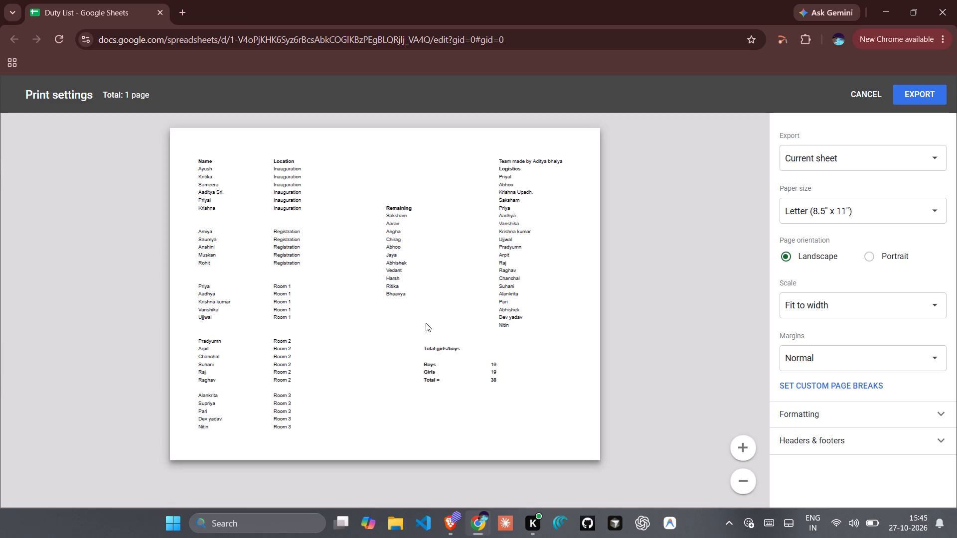
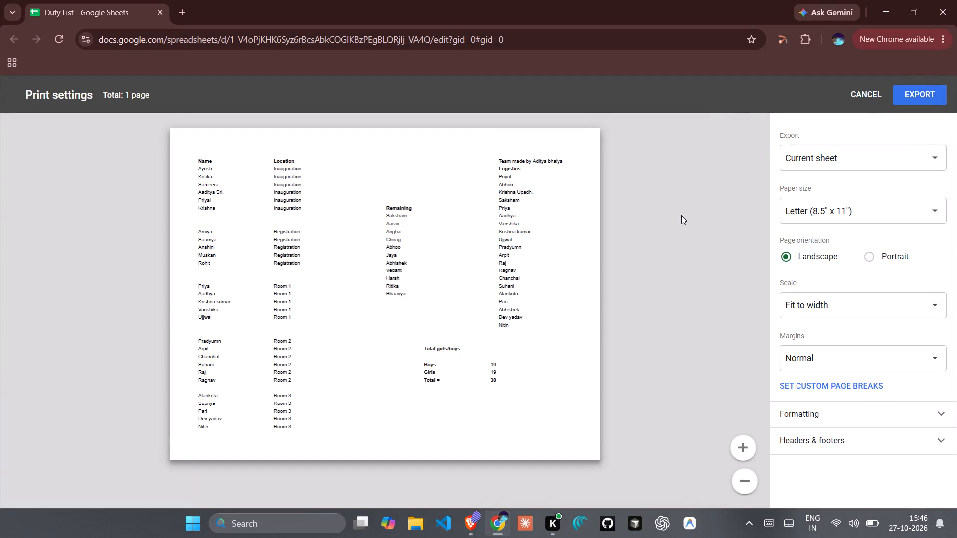
scroll(681, 215, down, 2)
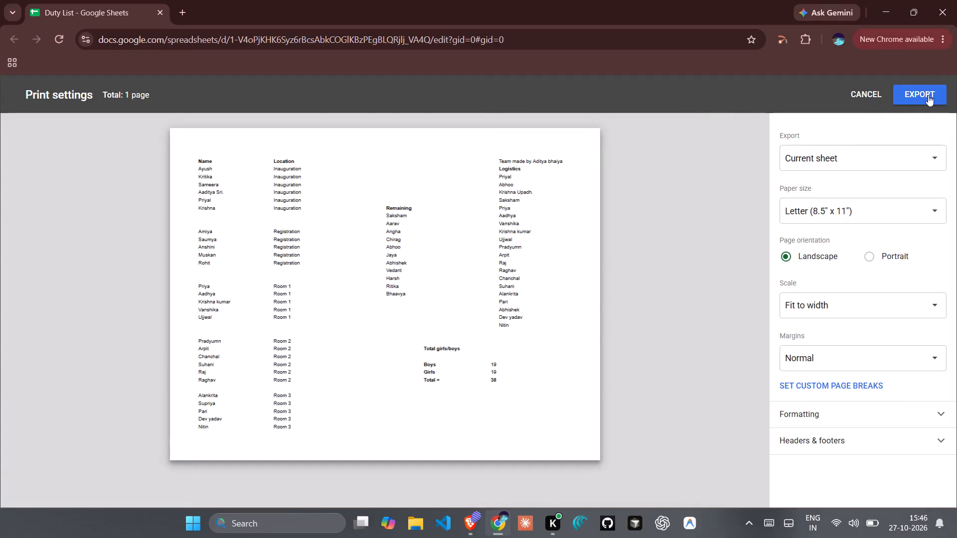
click(928, 95)
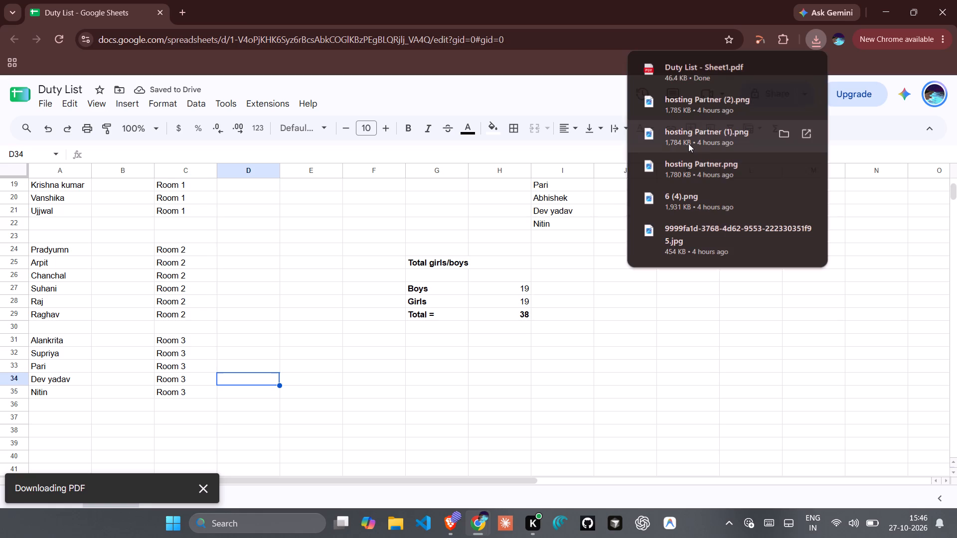